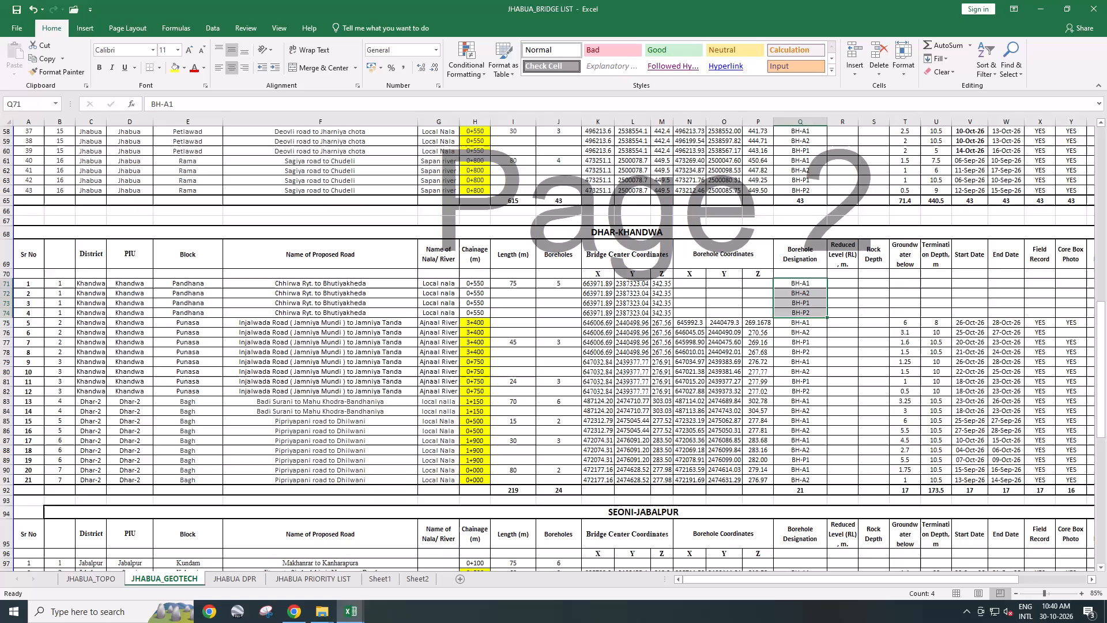
Close the blank Downloads window and reopen the Downloads folder from This PC on the desktop.
{"action": "left_click", "coordinate": [325, 618]}
{"action": "left_click", "coordinate": [317, 567]}
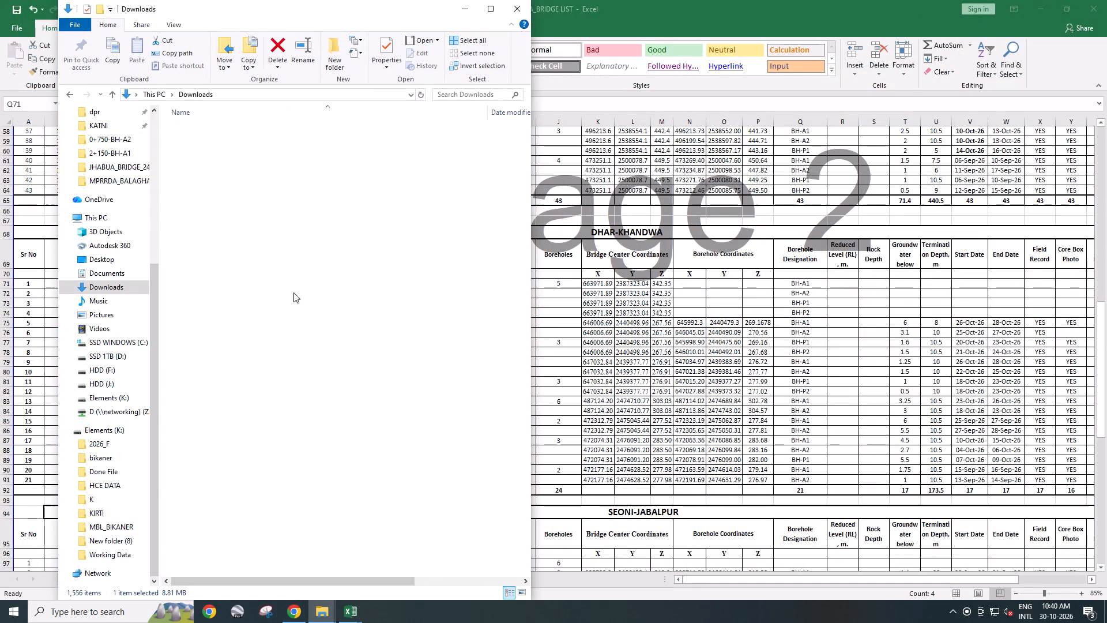
{"action": "left_click", "coordinate": [521, 3]}
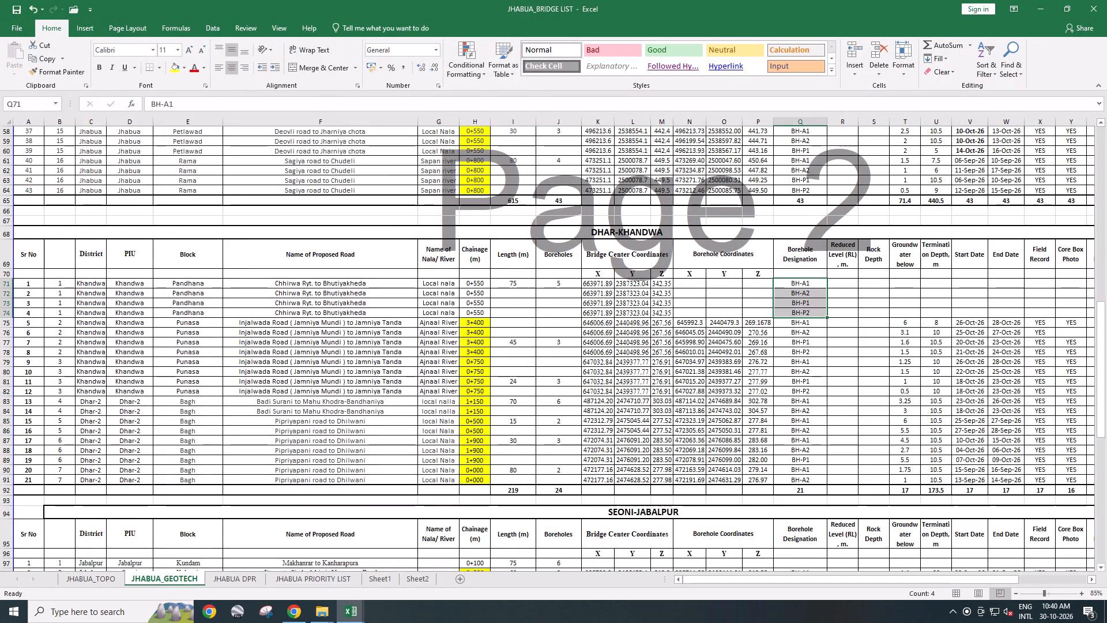
{"action": "key", "text": "super+d"}
{"action": "double_click", "coordinate": [30, 126]}
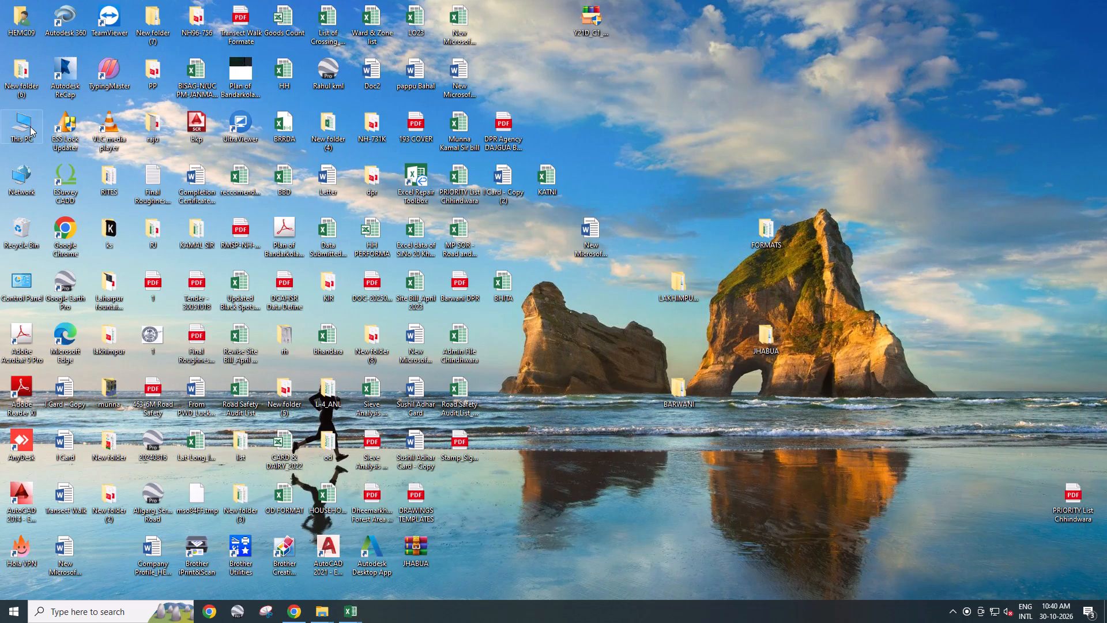
{"action": "double_click", "coordinate": [206, 205]}
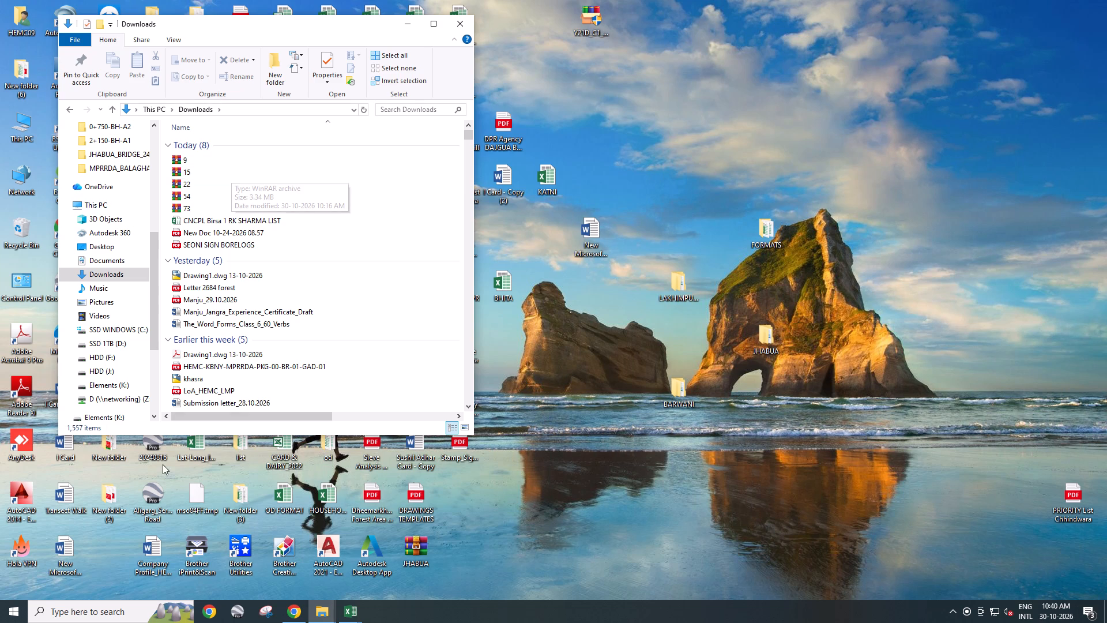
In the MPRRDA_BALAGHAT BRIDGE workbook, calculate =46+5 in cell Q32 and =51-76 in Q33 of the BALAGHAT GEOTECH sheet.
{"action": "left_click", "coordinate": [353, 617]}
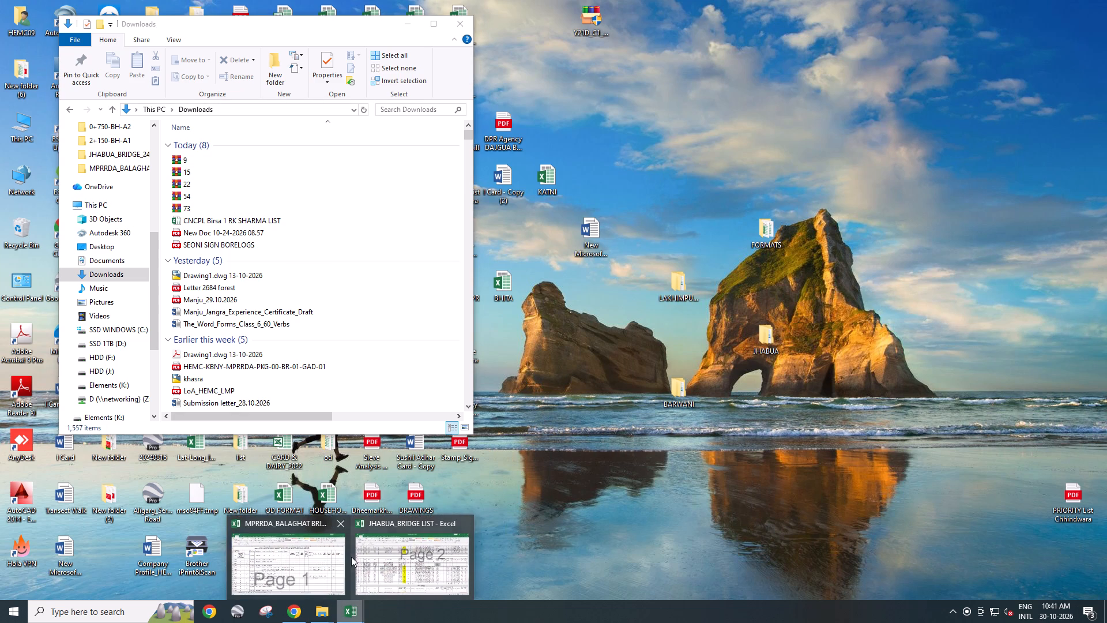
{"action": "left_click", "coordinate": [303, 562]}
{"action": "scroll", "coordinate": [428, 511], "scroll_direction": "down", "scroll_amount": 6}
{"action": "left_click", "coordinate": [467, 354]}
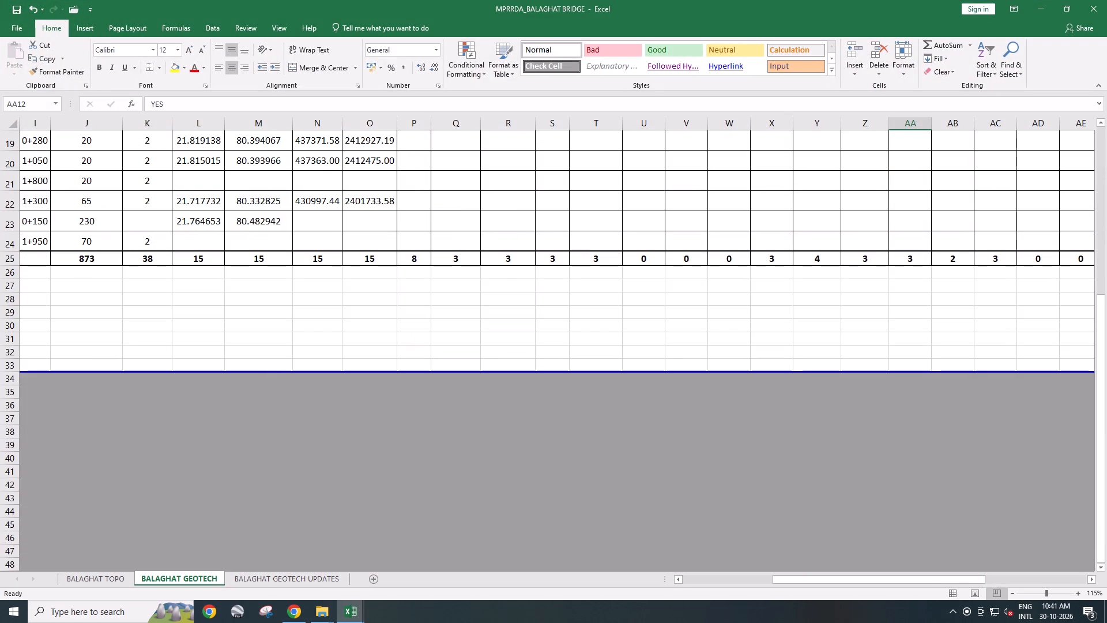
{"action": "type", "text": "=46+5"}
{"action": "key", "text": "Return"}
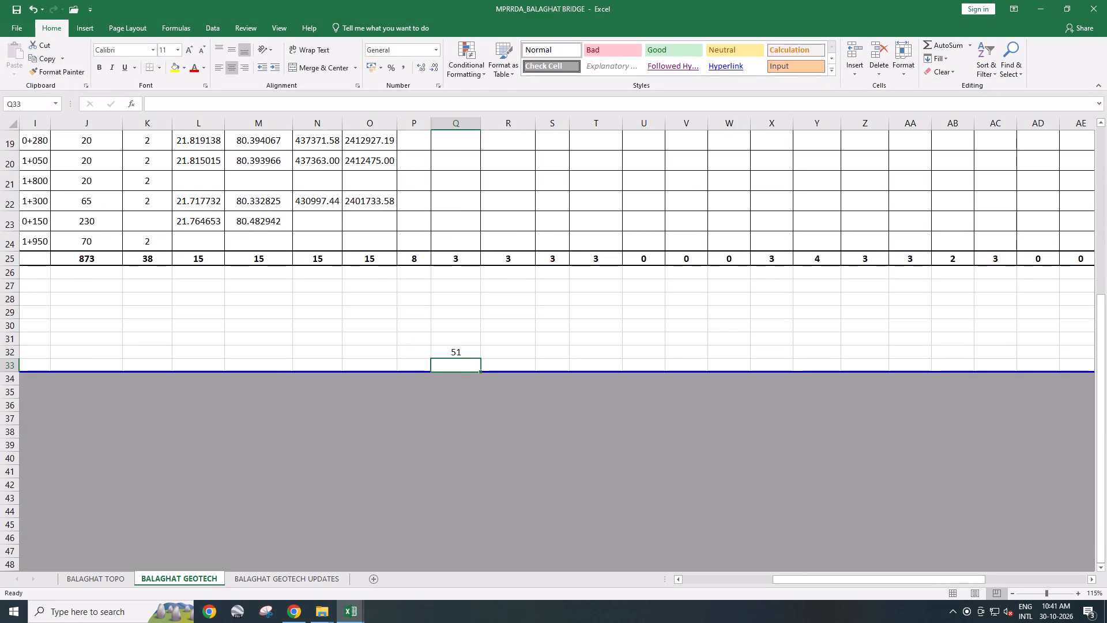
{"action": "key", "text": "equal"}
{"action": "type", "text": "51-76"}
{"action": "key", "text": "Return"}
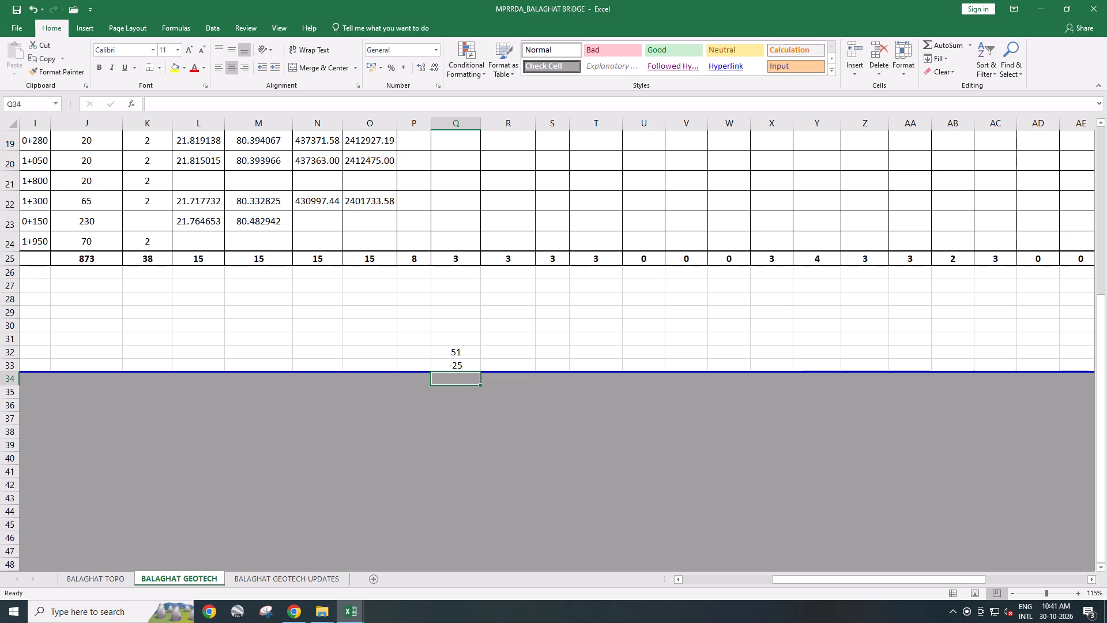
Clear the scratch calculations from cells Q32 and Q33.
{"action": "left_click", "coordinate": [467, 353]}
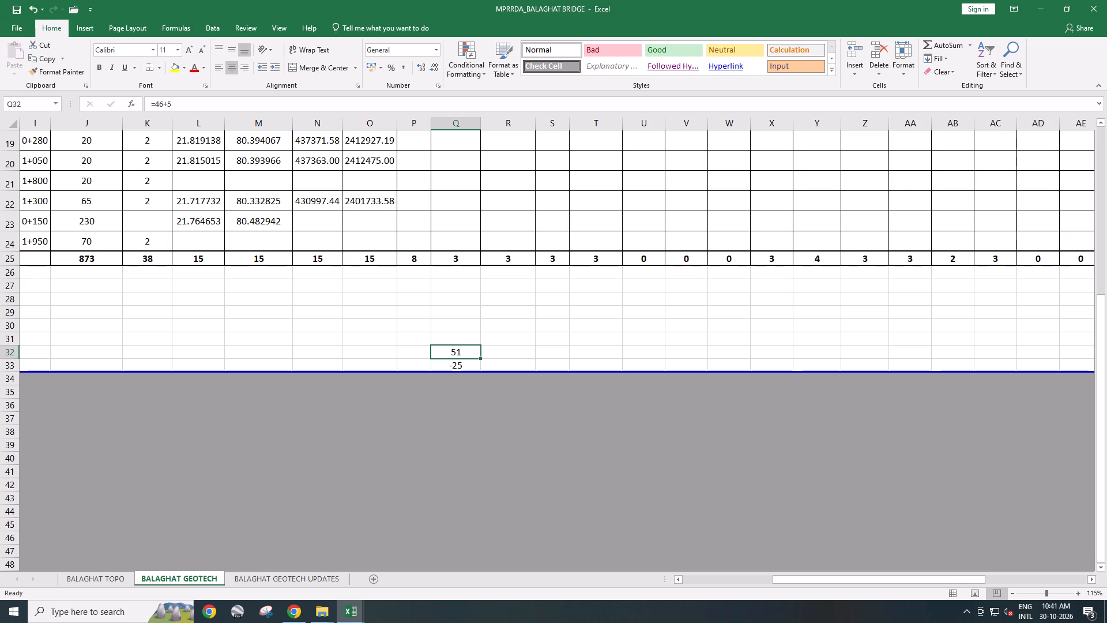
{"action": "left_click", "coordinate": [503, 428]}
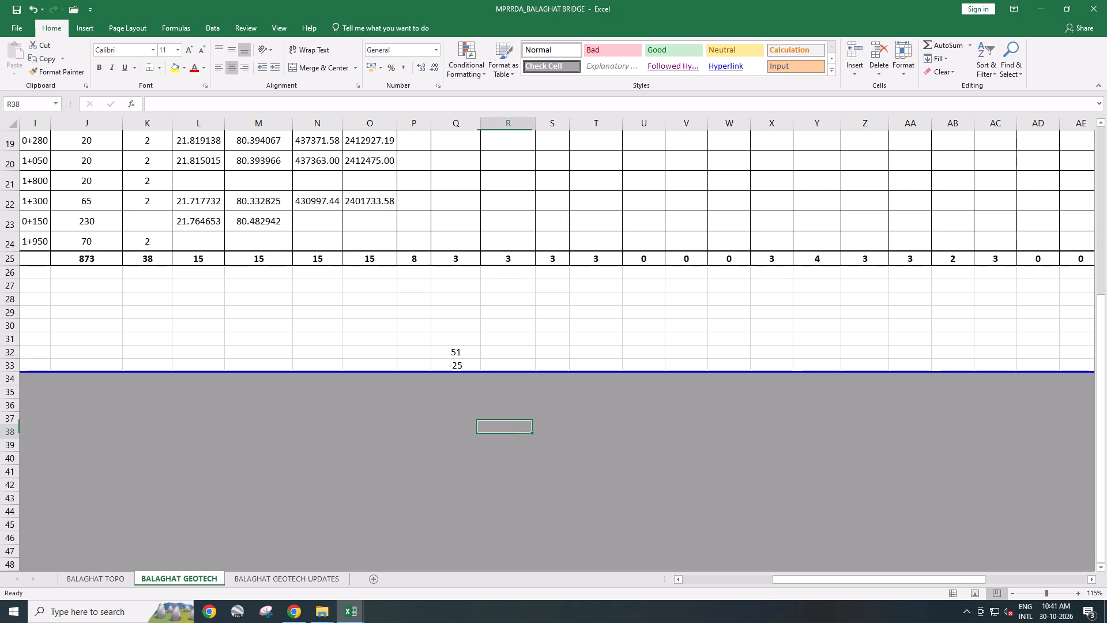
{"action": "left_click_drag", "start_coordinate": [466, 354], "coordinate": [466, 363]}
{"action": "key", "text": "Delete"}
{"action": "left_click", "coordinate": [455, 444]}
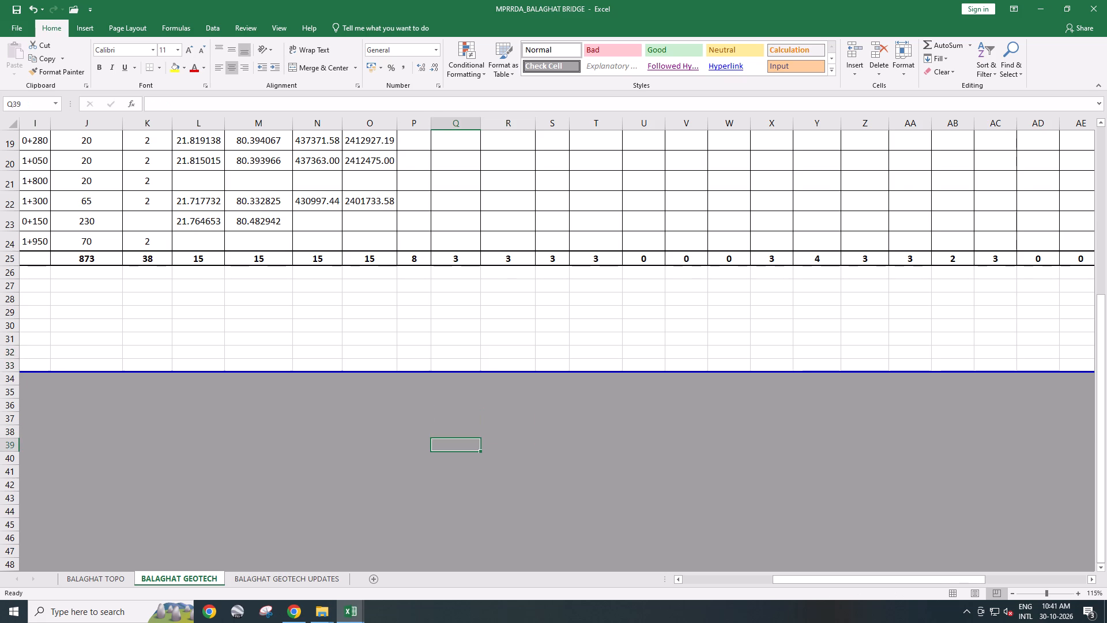
Save the MPRRDA_BALAGHAT BRIDGE workbook and minimise it to get back to the Downloads folder.
{"action": "key", "text": "ctrl+s"}
{"action": "scroll", "coordinate": [268, 475], "scroll_direction": "up", "scroll_amount": 11}
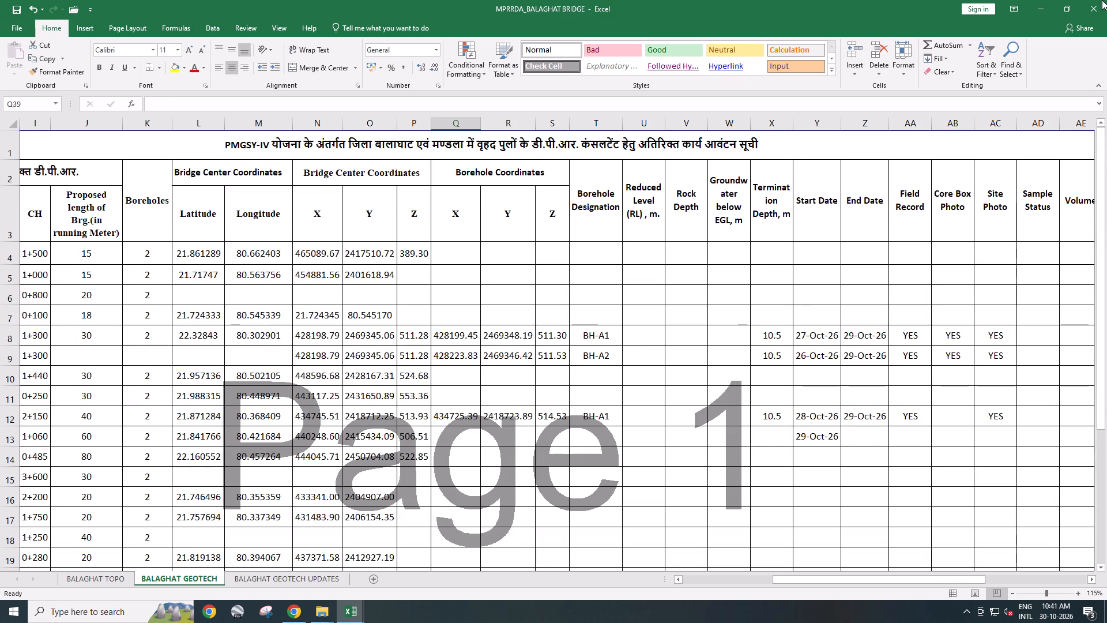
{"action": "scroll", "coordinate": [643, 371], "scroll_direction": "up", "scroll_amount": 2}
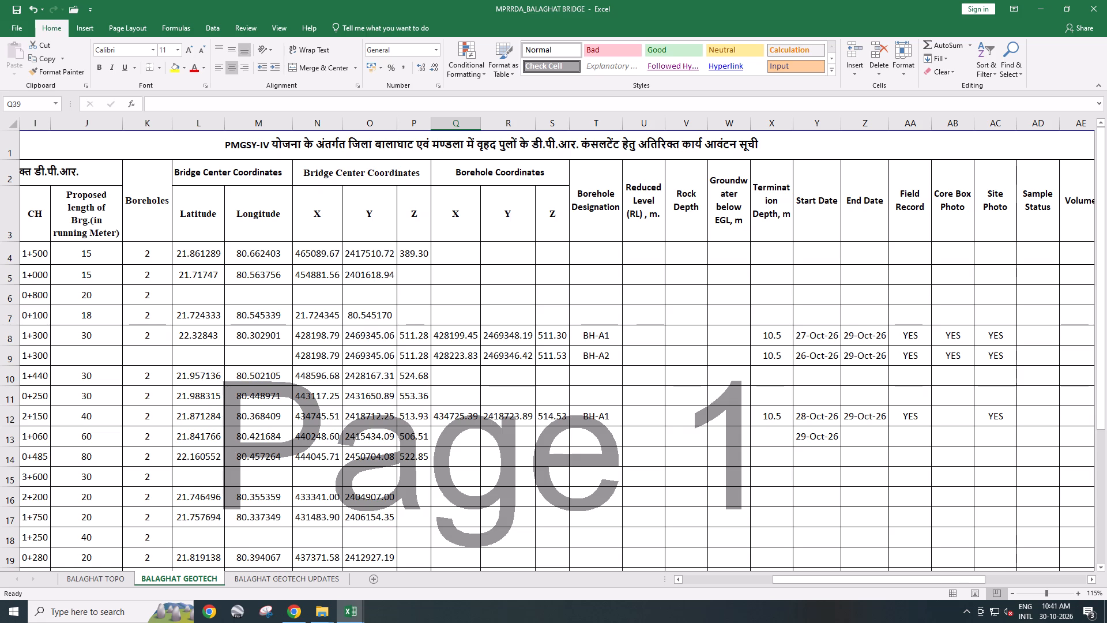
{"action": "left_click", "coordinate": [1034, 10]}
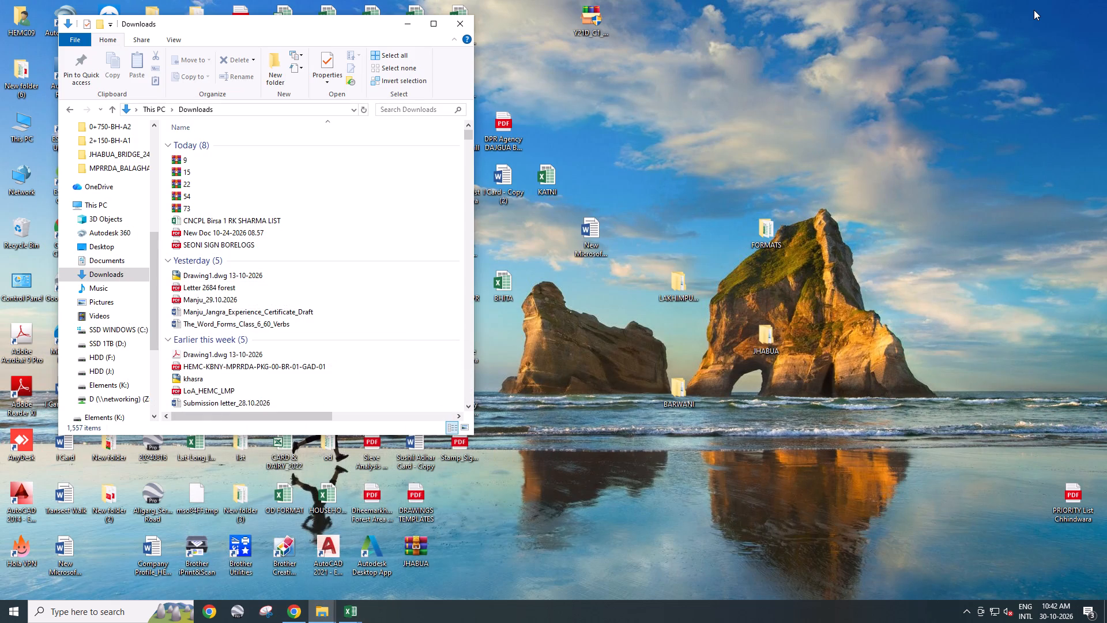
Extract the archives 9, 15, 22, 54 and 73 into their own folders in Downloads, and delete the archives.
{"action": "left_click", "coordinate": [195, 163]}
{"action": "left_click", "coordinate": [185, 211], "text": "shift"}
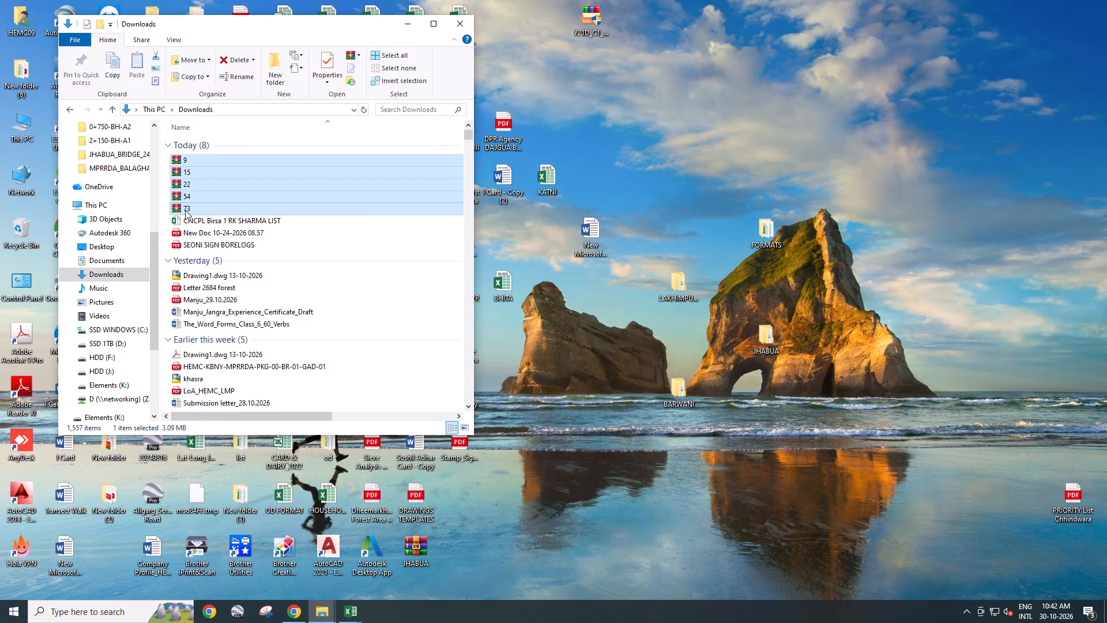
{"action": "right_click", "coordinate": [185, 209]}
{"action": "left_click", "coordinate": [255, 320]}
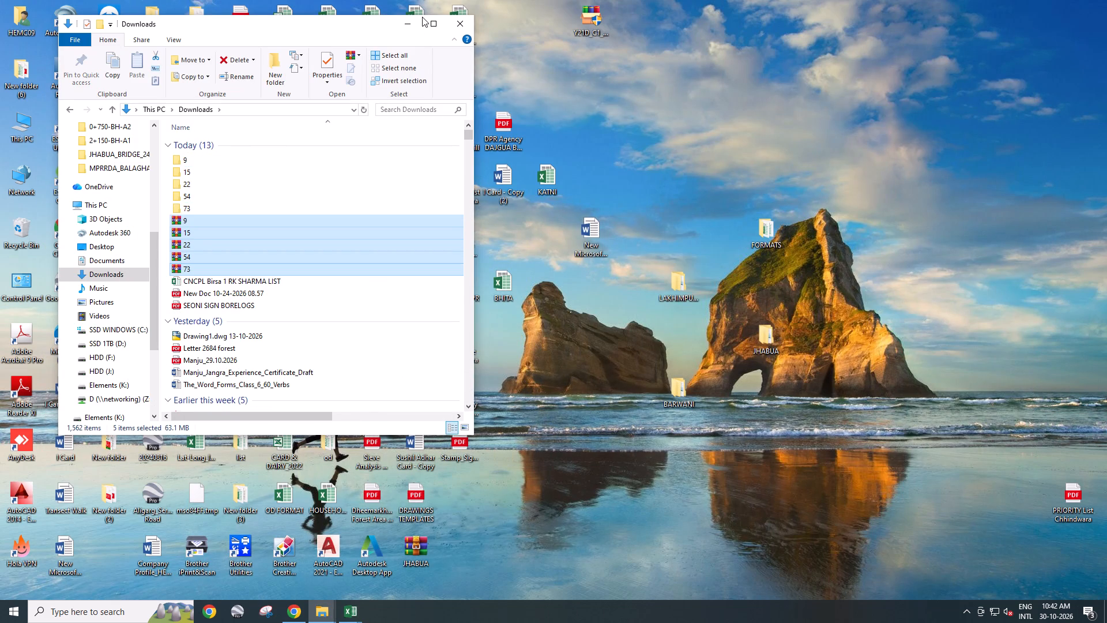
{"action": "key", "text": "Delete"}
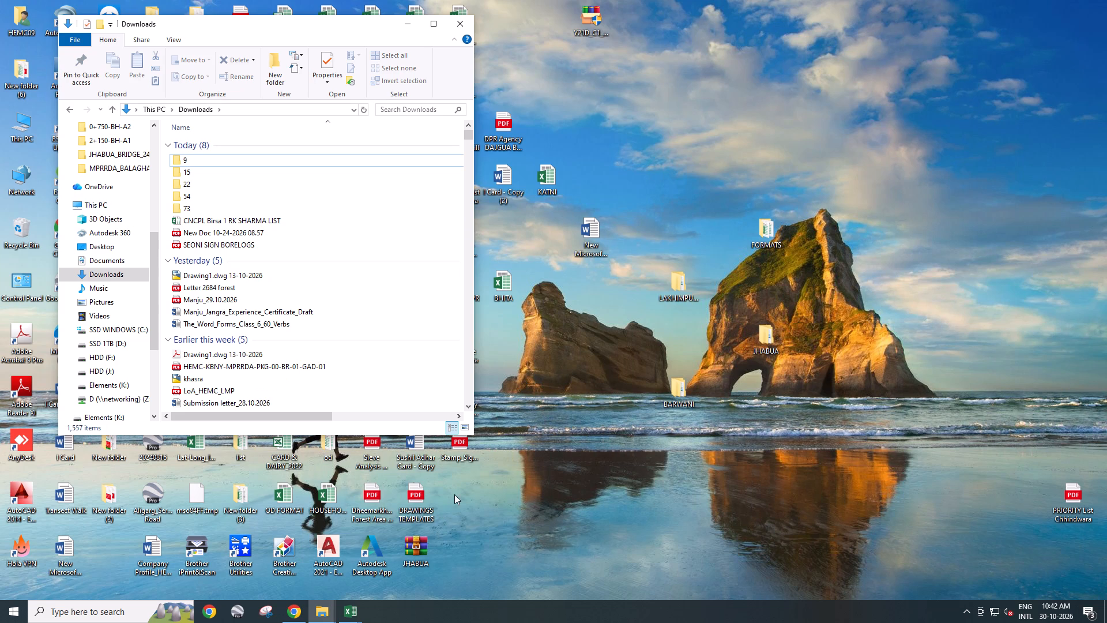
Enlarge the Downloads window to nearly full screen height and place a new This PC window beside it.
{"action": "left_click_drag", "start_coordinate": [475, 434], "coordinate": [530, 433]}
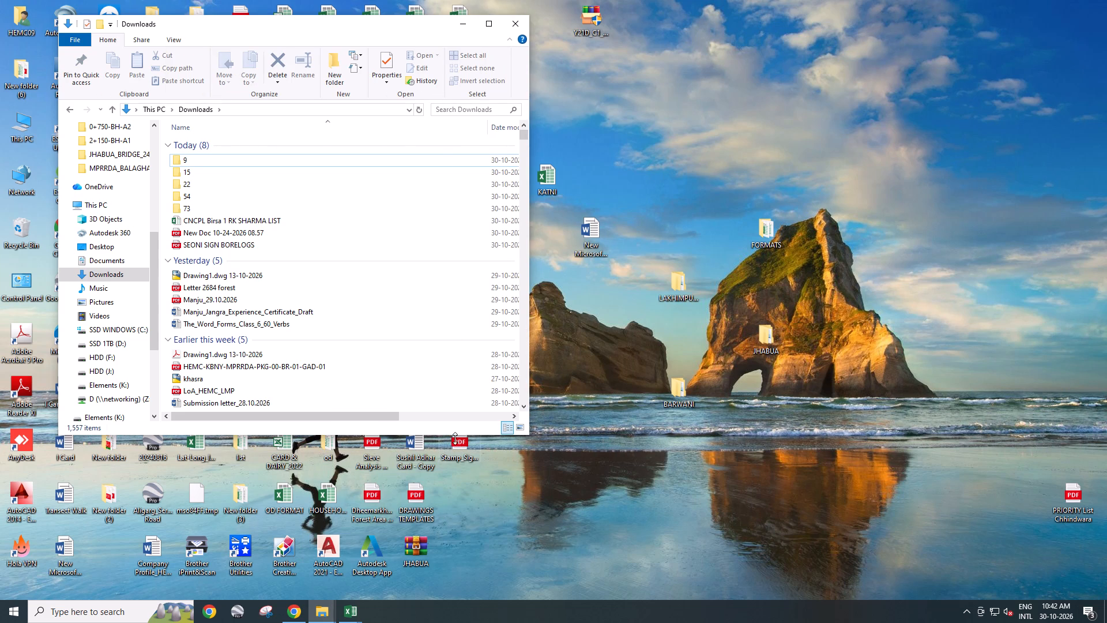
{"action": "left_click_drag", "start_coordinate": [455, 438], "coordinate": [455, 599]}
{"action": "double_click", "coordinate": [21, 136]}
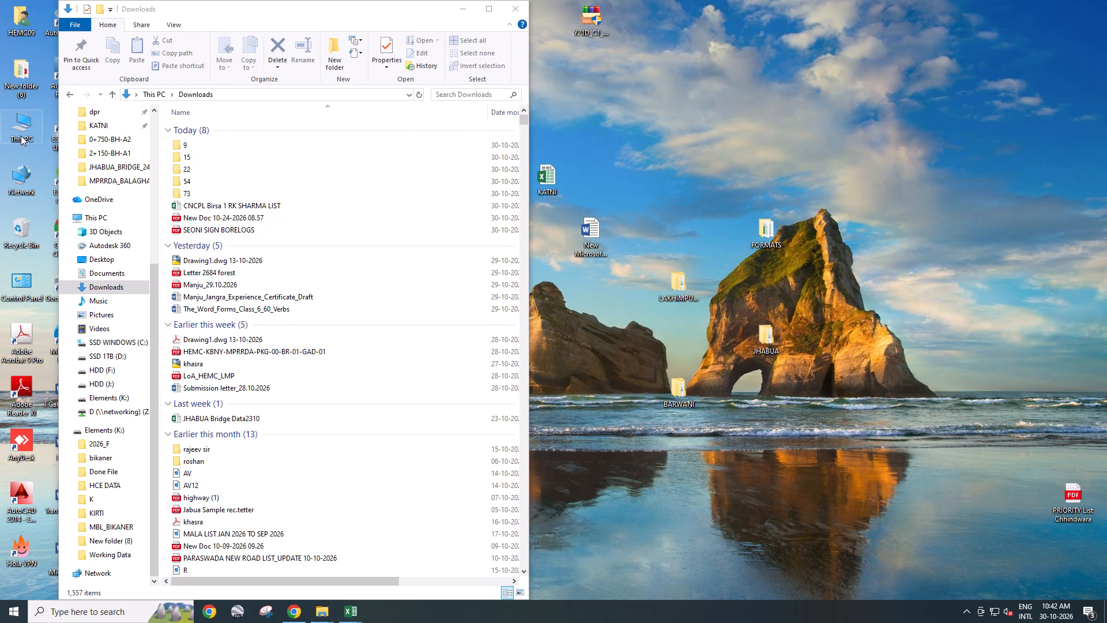
{"action": "left_click_drag", "start_coordinate": [355, 13], "coordinate": [842, 7]}
{"action": "left_click", "coordinate": [1068, 9]}
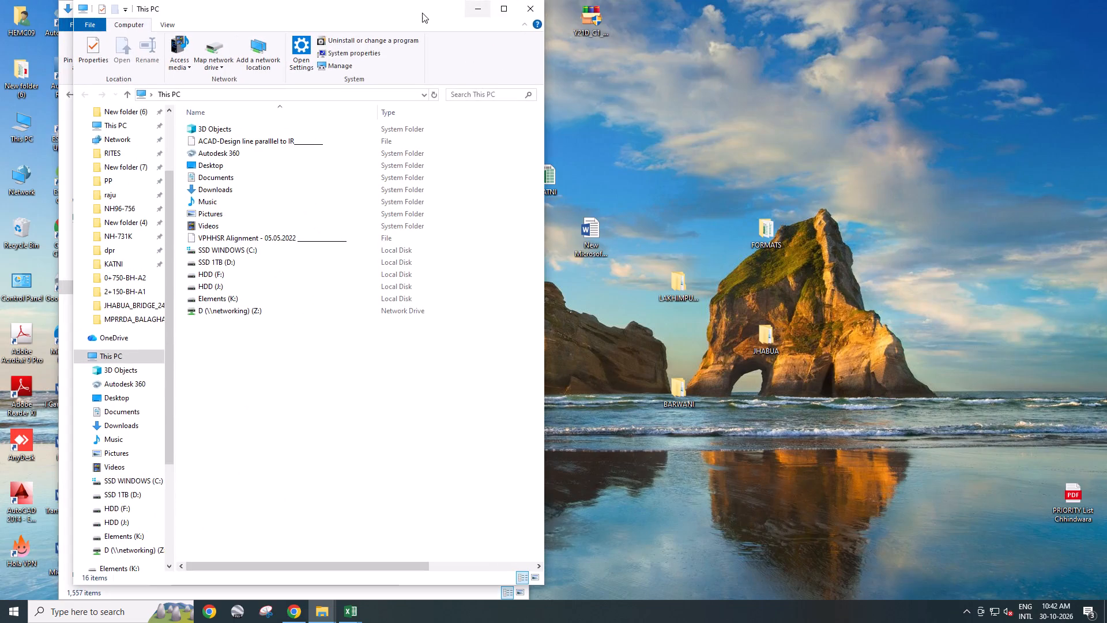
{"action": "left_click_drag", "start_coordinate": [422, 13], "coordinate": [912, 32]}
Open the PARASWADA & BIRSA NEW ROAD LIST workbook from D: > P2 > Root > ALL DATA > 2025 > MPRRDA.
{"action": "double_click", "coordinate": [722, 287]}
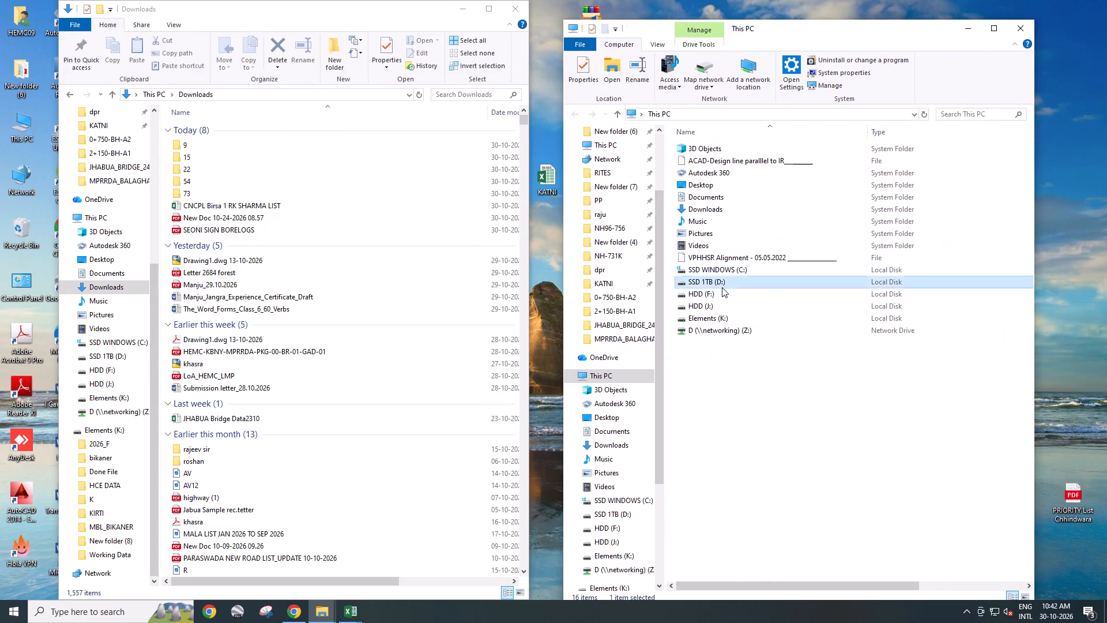
{"action": "triple_click", "coordinate": [717, 165]}
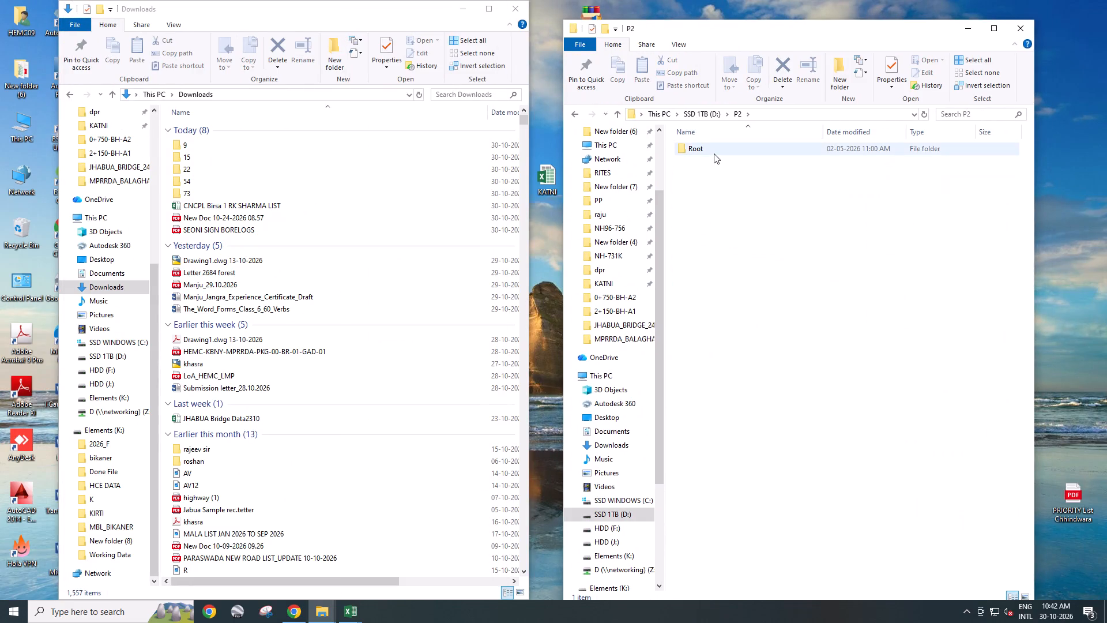
{"action": "triple_click", "coordinate": [714, 153]}
{"action": "left_click", "coordinate": [714, 153]}
{"action": "double_click", "coordinate": [724, 209]}
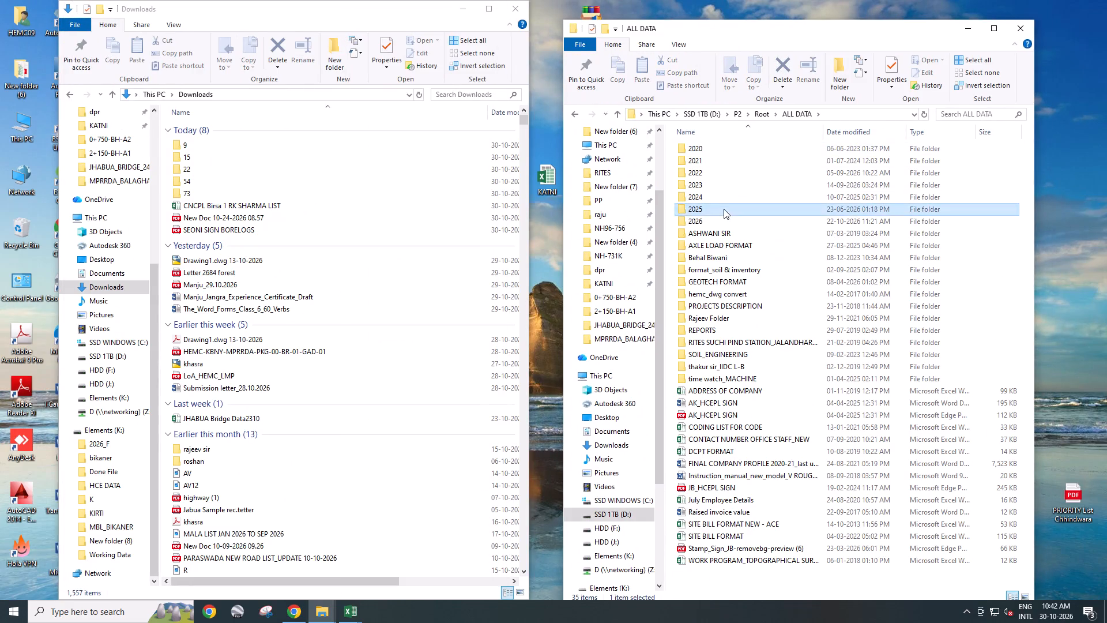
{"action": "double_click", "coordinate": [732, 234]}
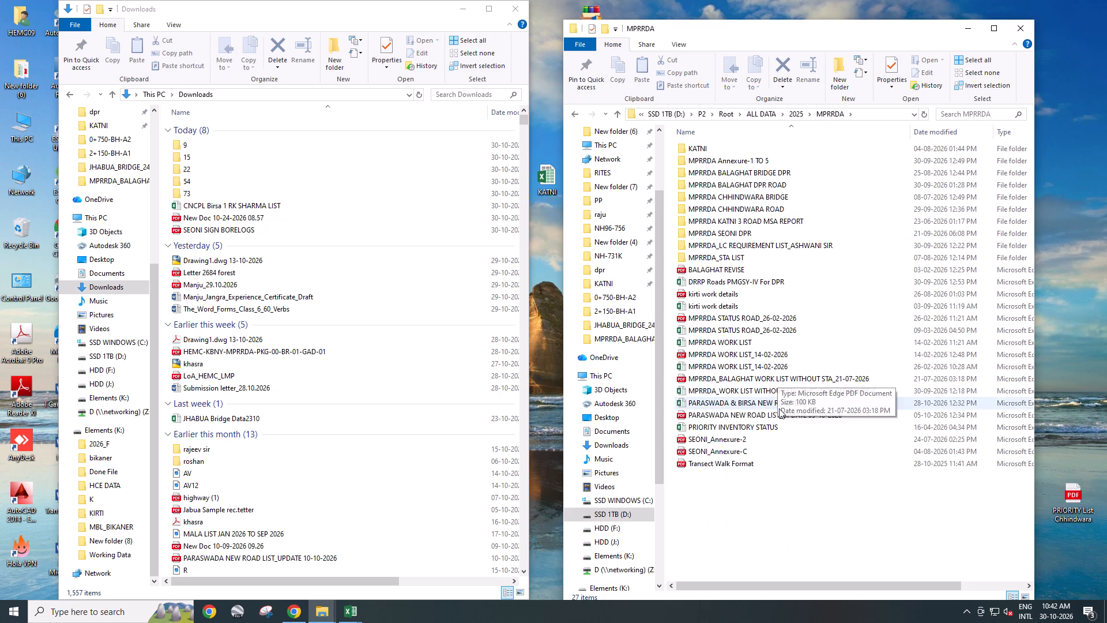
{"action": "double_click", "coordinate": [752, 403]}
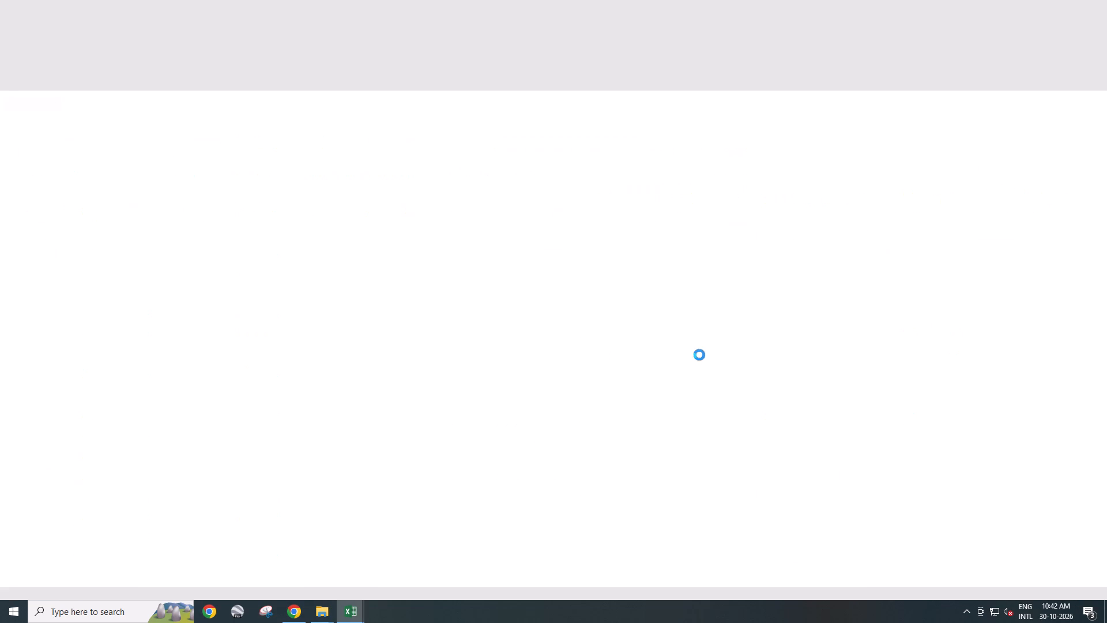
Arrange the PARASWADA & BIRSA NEW ROAD LIST workbook as a full-height window beside the Downloads folder.
{"action": "scroll", "coordinate": [684, 343], "scroll_direction": "up", "scroll_amount": 10}
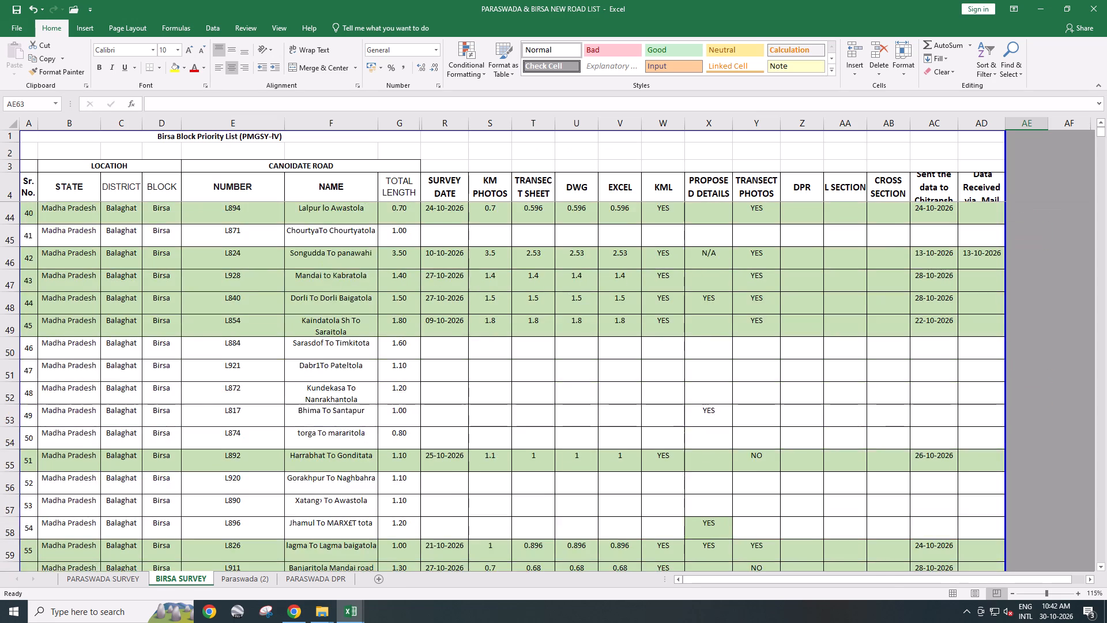
{"action": "scroll", "coordinate": [657, 309], "scroll_direction": "up", "scroll_amount": 7}
{"action": "left_click", "coordinate": [1070, 9]}
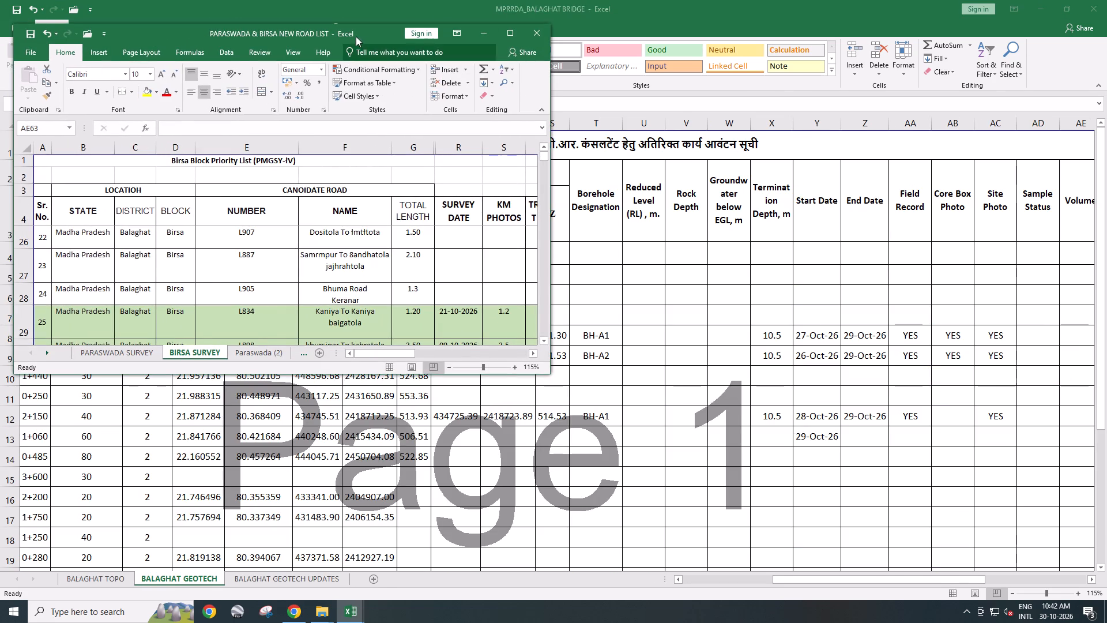
{"action": "left_click_drag", "start_coordinate": [356, 36], "coordinate": [888, 39]}
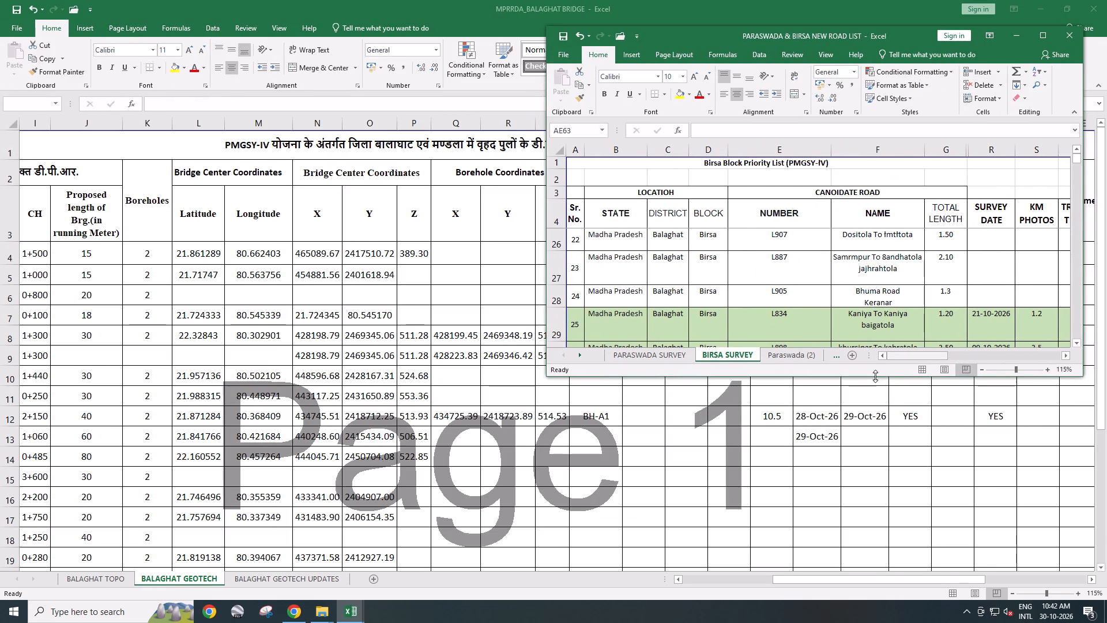
{"action": "left_click_drag", "start_coordinate": [875, 377], "coordinate": [875, 599]}
{"action": "left_click", "coordinate": [316, 616]}
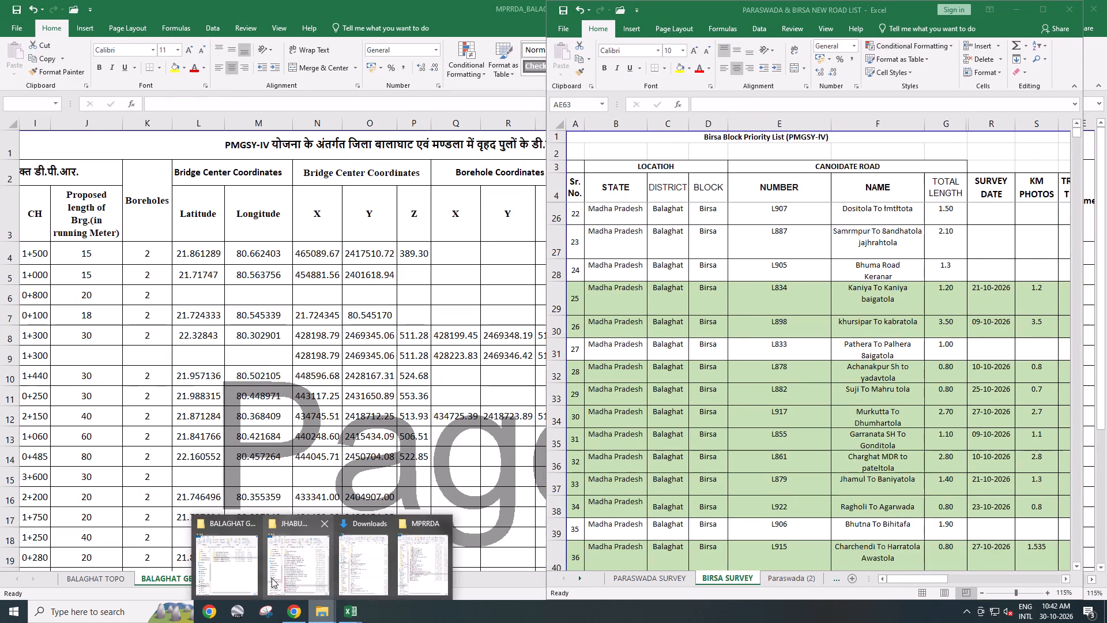
{"action": "left_click", "coordinate": [310, 558]}
{"action": "left_click", "coordinate": [326, 605]}
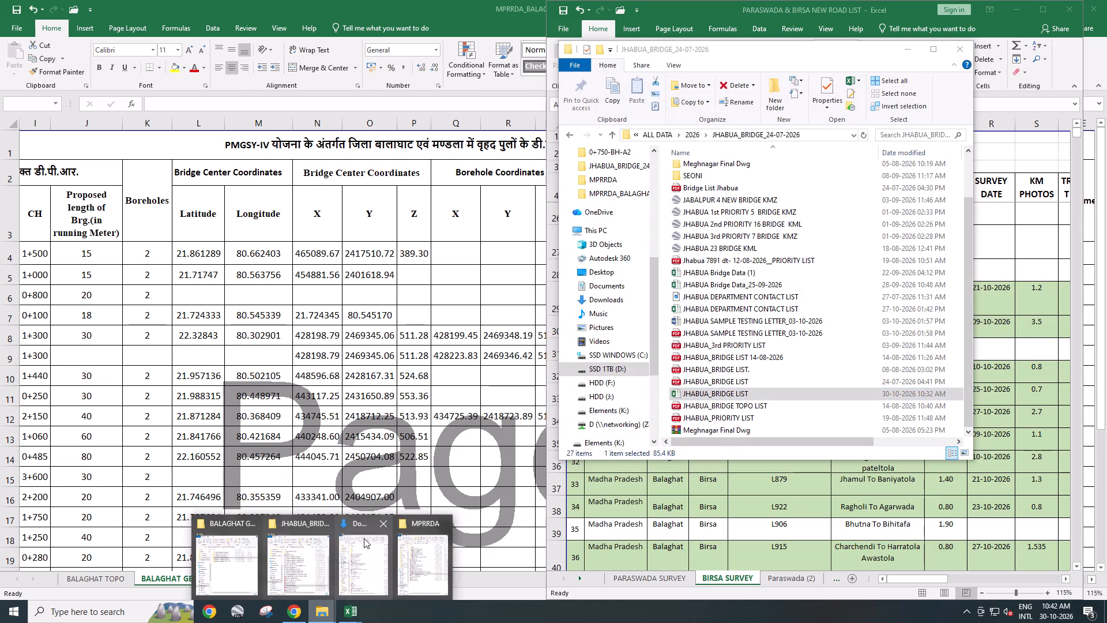
{"action": "left_click", "coordinate": [364, 538]}
{"action": "left_click", "coordinate": [912, 43]}
{"action": "left_click", "coordinate": [762, 254]}
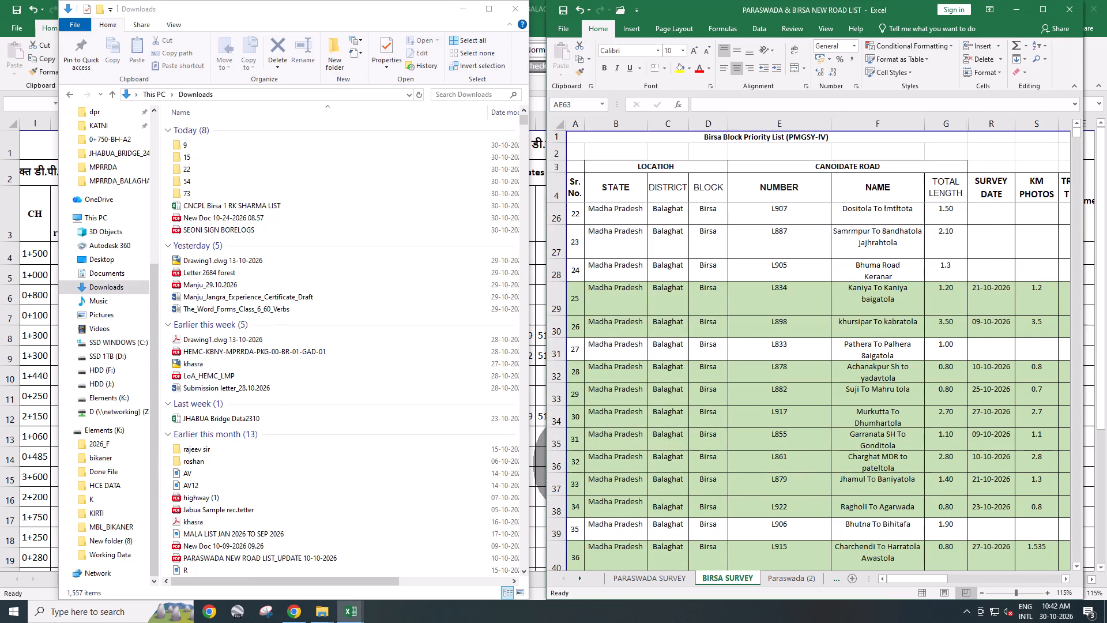
Turn on filtering for header row 4 of the BIRSA SURVEY sheet.
{"action": "left_click", "coordinate": [564, 191]}
{"action": "key", "text": "a"}
{"action": "key", "text": "t"}
{"action": "left_click", "coordinate": [734, 264]}
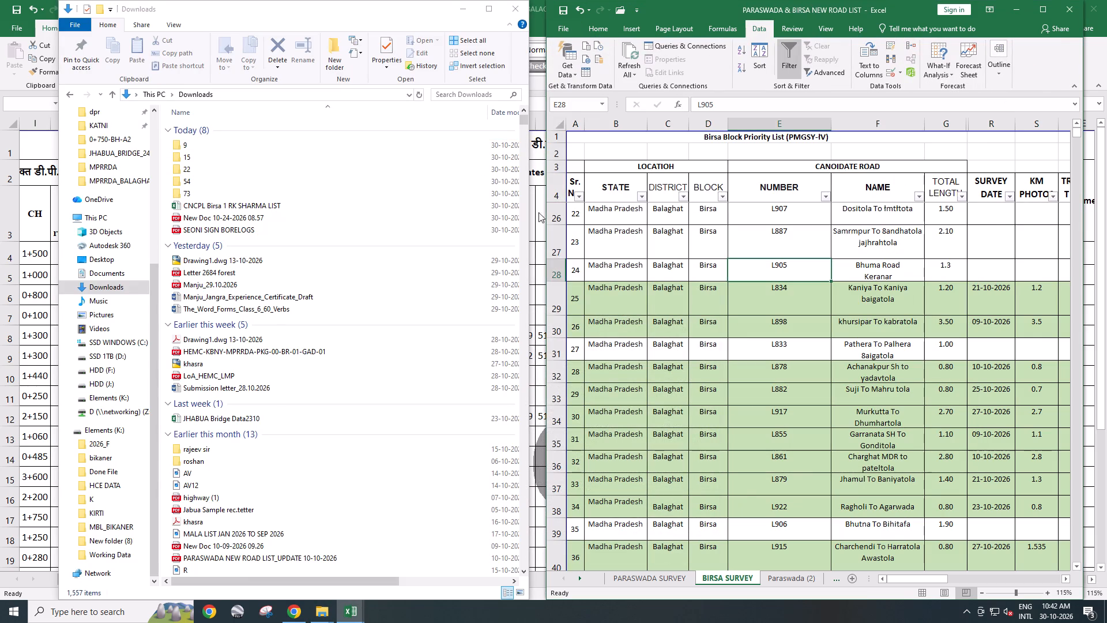
Filter the Sr. No. column of the BIRSA SURVEY sheet to show only 9, 15, 22, 54 and 73.
{"action": "left_click", "coordinate": [578, 200]}
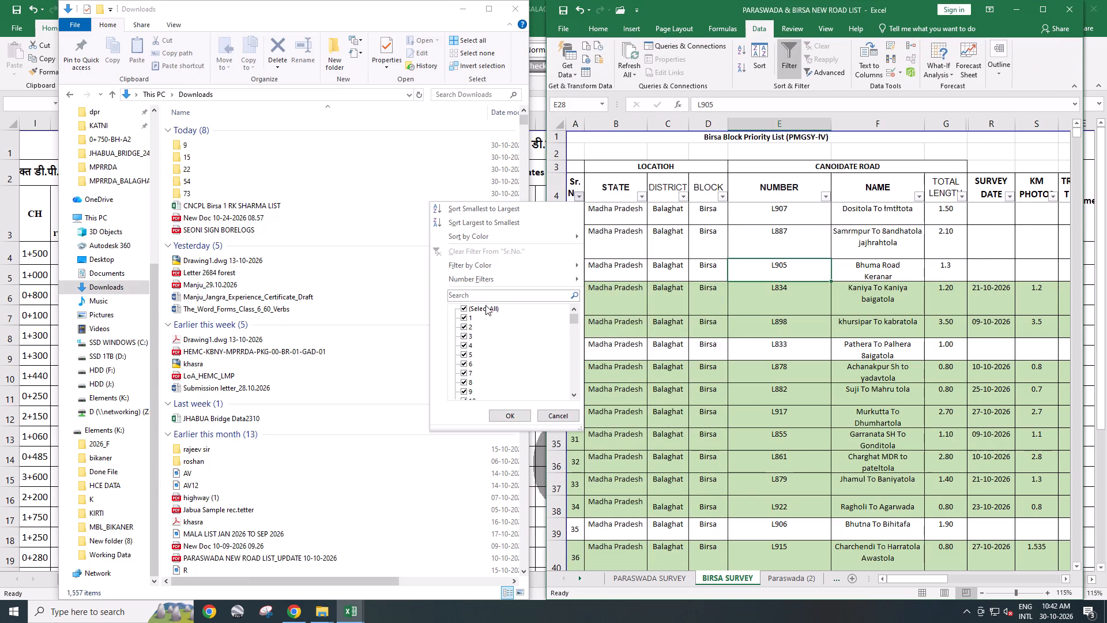
{"action": "left_click", "coordinate": [485, 305]}
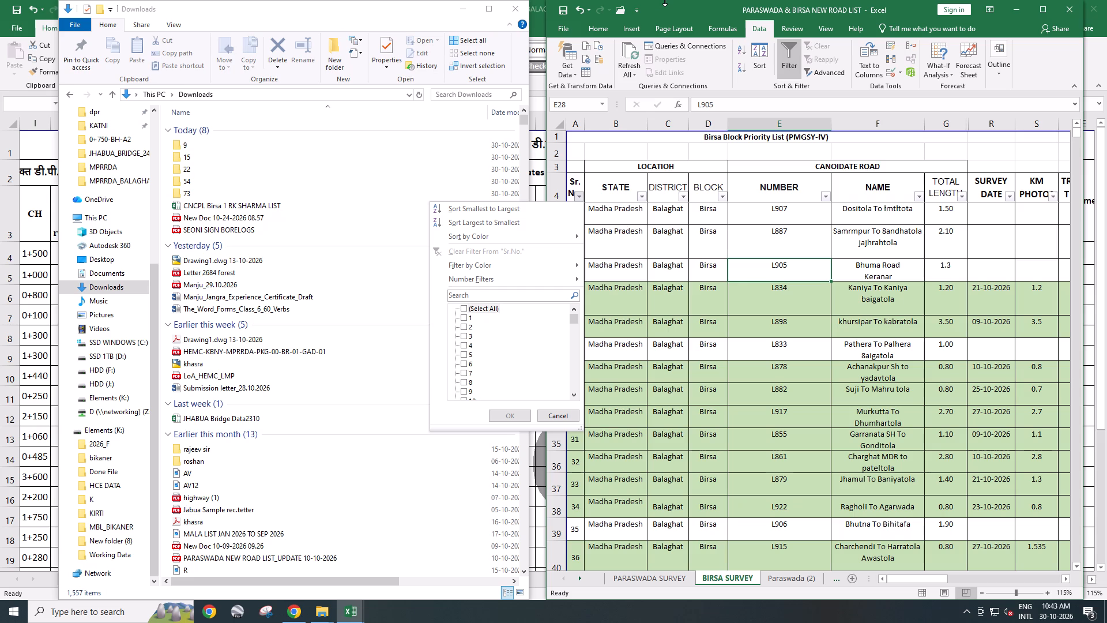
{"action": "left_click", "coordinate": [466, 392]}
{"action": "scroll", "coordinate": [477, 363], "scroll_direction": "down", "scroll_amount": 2}
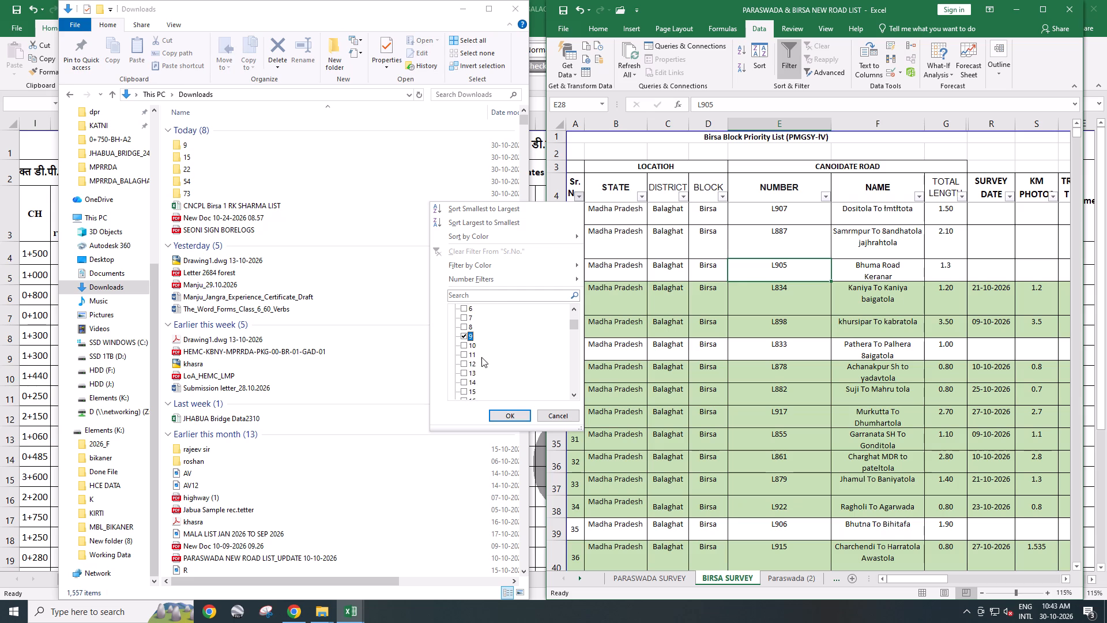
{"action": "scroll", "coordinate": [481, 357], "scroll_direction": "down", "scroll_amount": 1}
{"action": "left_click", "coordinate": [466, 368]}
{"action": "scroll", "coordinate": [476, 362], "scroll_direction": "down", "scroll_amount": 6}
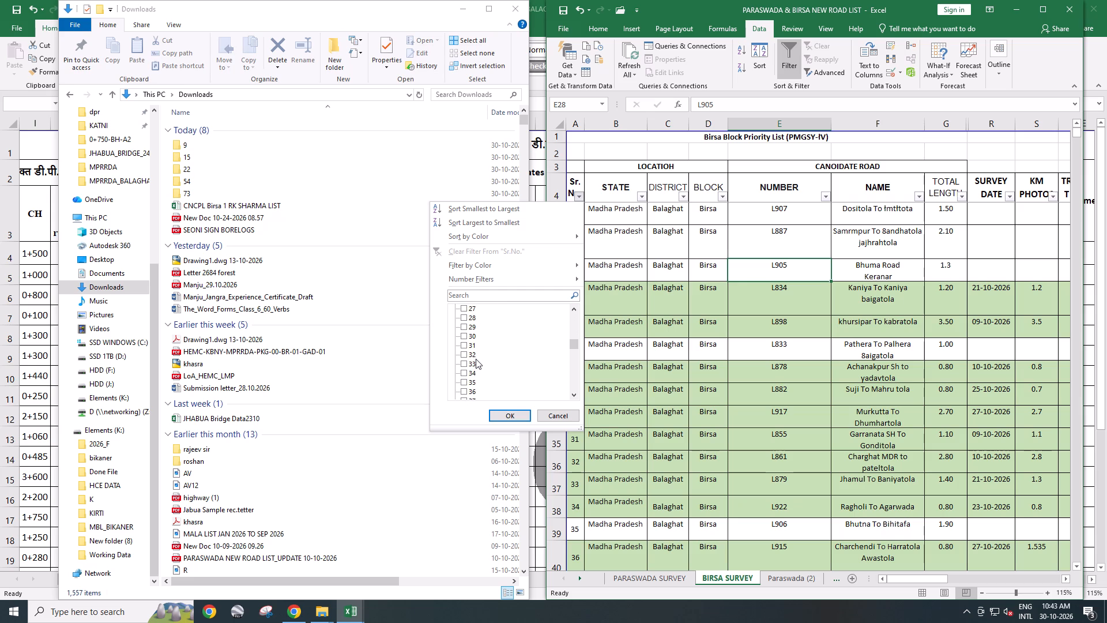
{"action": "scroll", "coordinate": [472, 343], "scroll_direction": "up", "scroll_amount": 2}
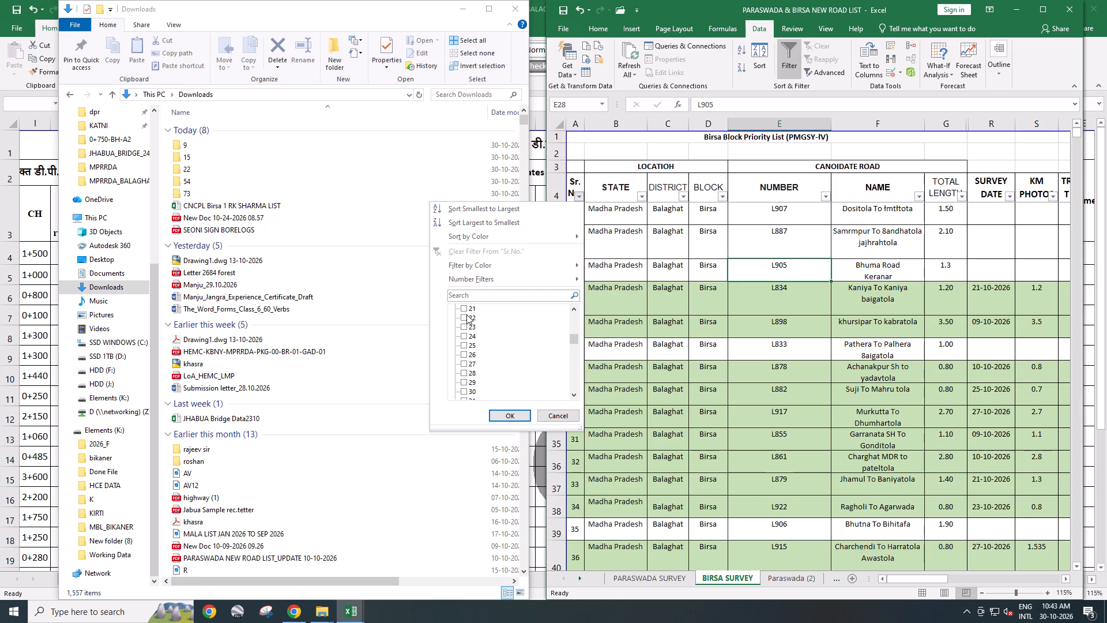
{"action": "left_click", "coordinate": [466, 314]}
{"action": "scroll", "coordinate": [484, 336], "scroll_direction": "down", "scroll_amount": 9}
{"action": "left_click", "coordinate": [466, 383]}
{"action": "scroll", "coordinate": [481, 360], "scroll_direction": "down", "scroll_amount": 4}
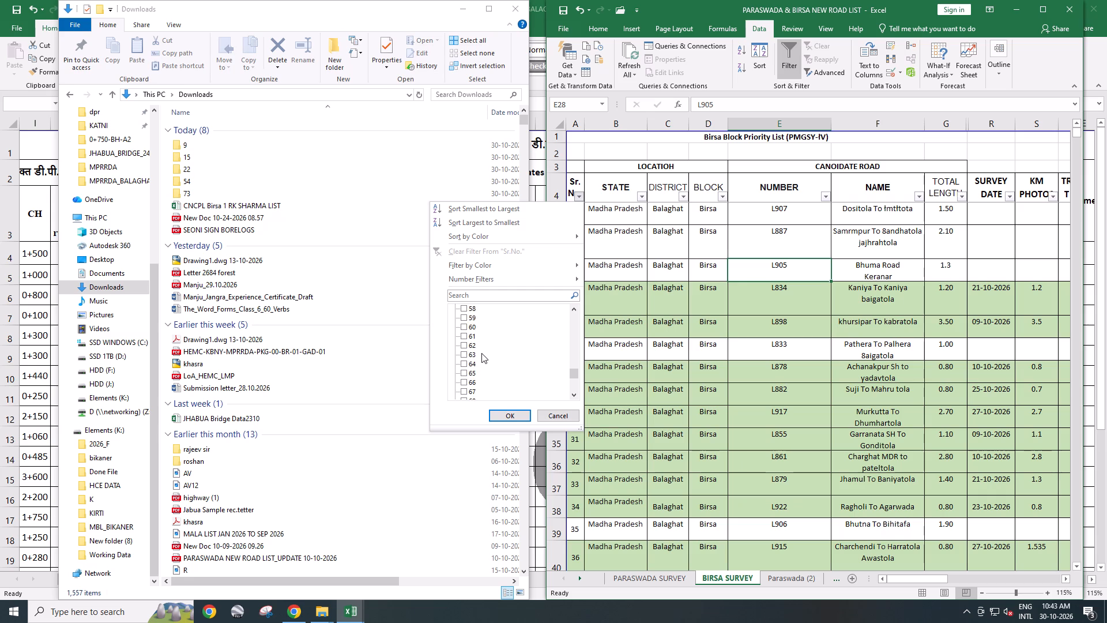
{"action": "scroll", "coordinate": [481, 353], "scroll_direction": "down", "scroll_amount": 4}
{"action": "left_click", "coordinate": [469, 340]}
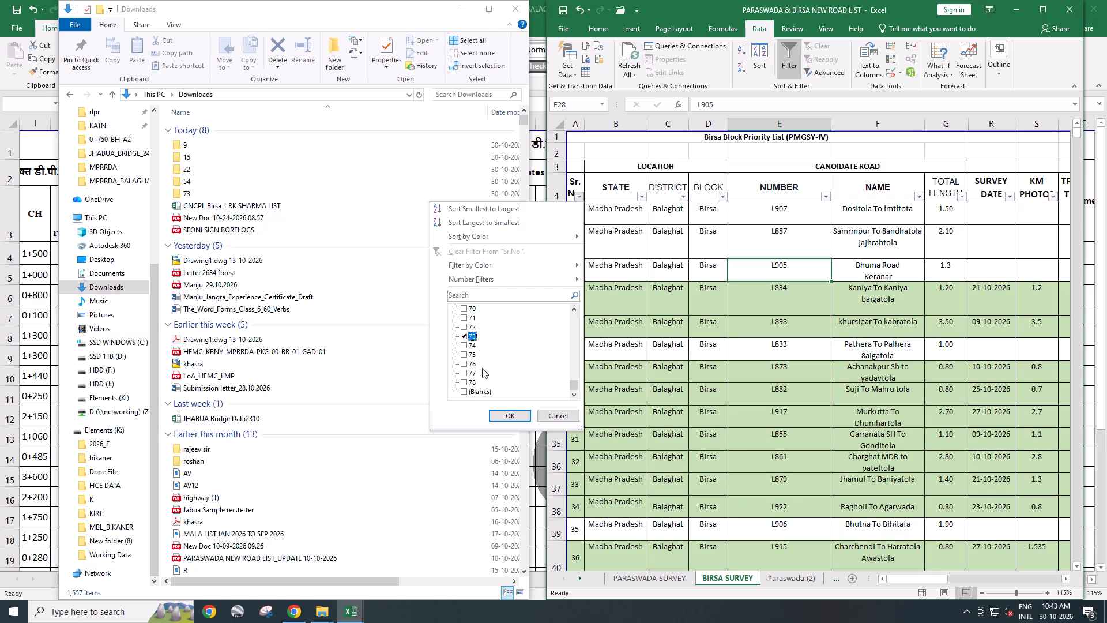
{"action": "left_click", "coordinate": [492, 411]}
{"action": "scroll", "coordinate": [703, 295], "scroll_direction": "up", "scroll_amount": 7}
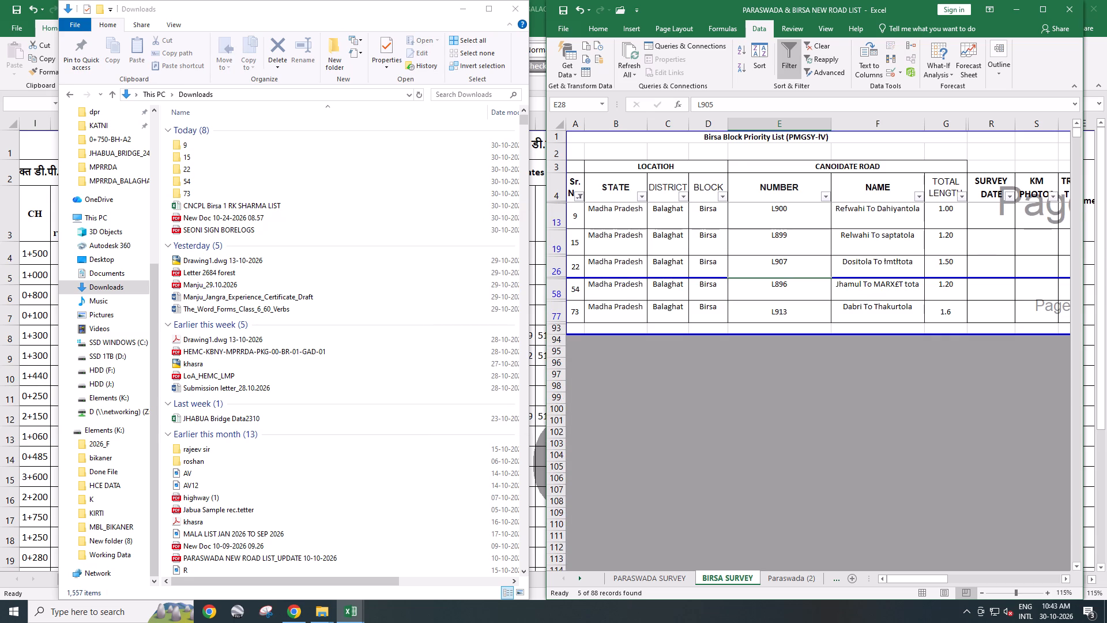
Fill the entire rows of Sr. No. 9, 15, 22, 54 and 73 with light green.
{"action": "left_click", "coordinate": [558, 213]}
{"action": "left_click", "coordinate": [555, 243], "text": "ctrl"}
{"action": "left_click", "coordinate": [563, 264], "text": "ctrl"}
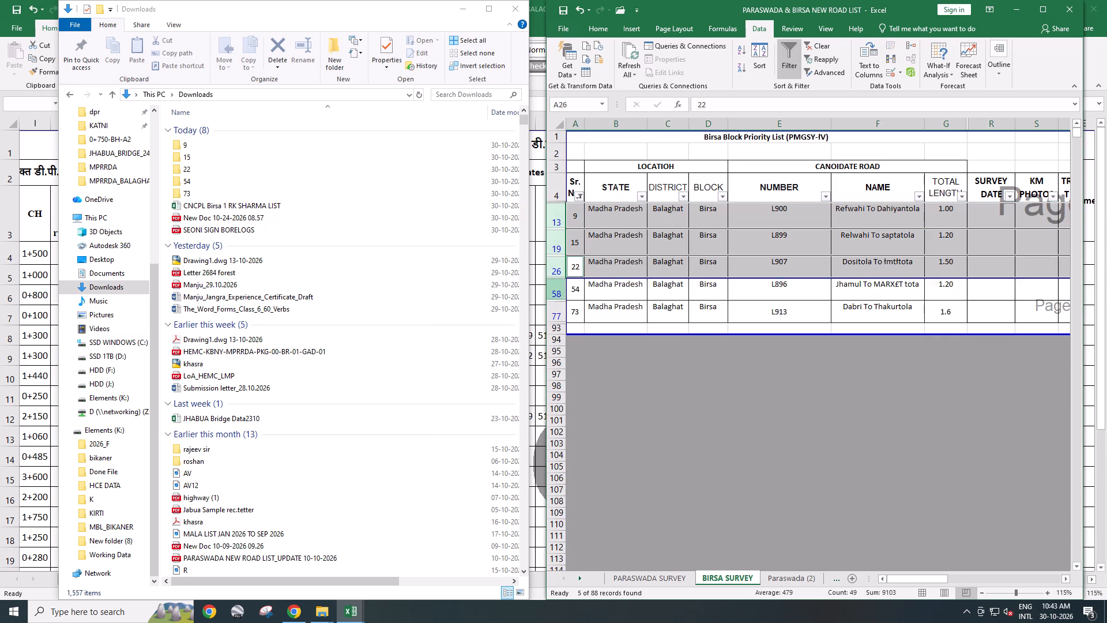
{"action": "left_click", "coordinate": [560, 290], "text": "ctrl"}
{"action": "left_click", "coordinate": [561, 309], "text": "ctrl"}
{"action": "left_click", "coordinate": [598, 25]}
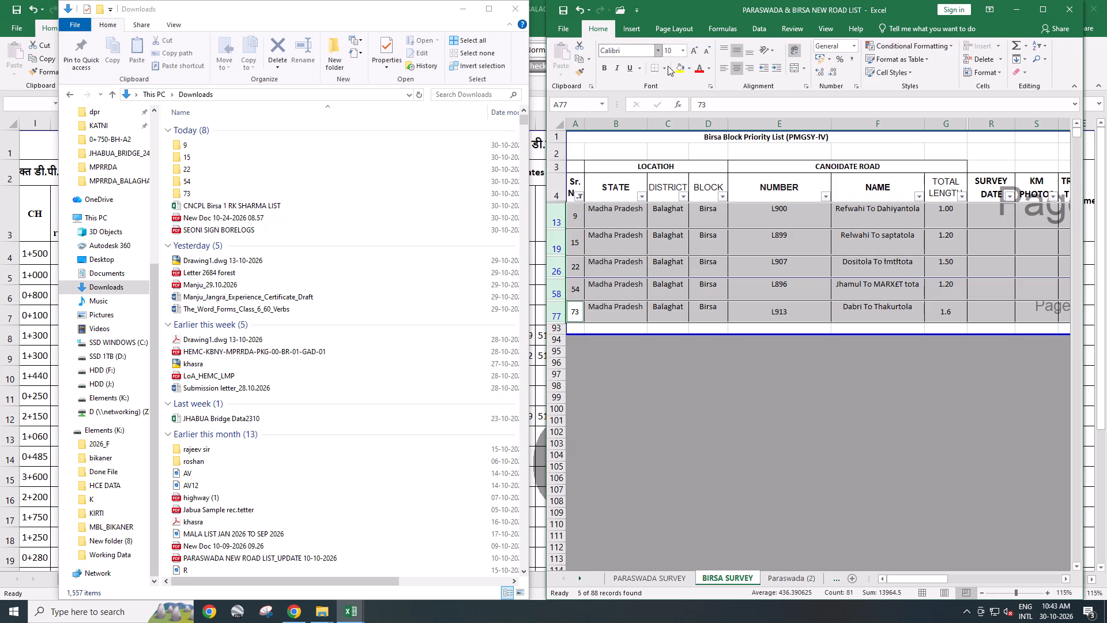
{"action": "left_click", "coordinate": [691, 70]}
{"action": "left_click", "coordinate": [769, 110]}
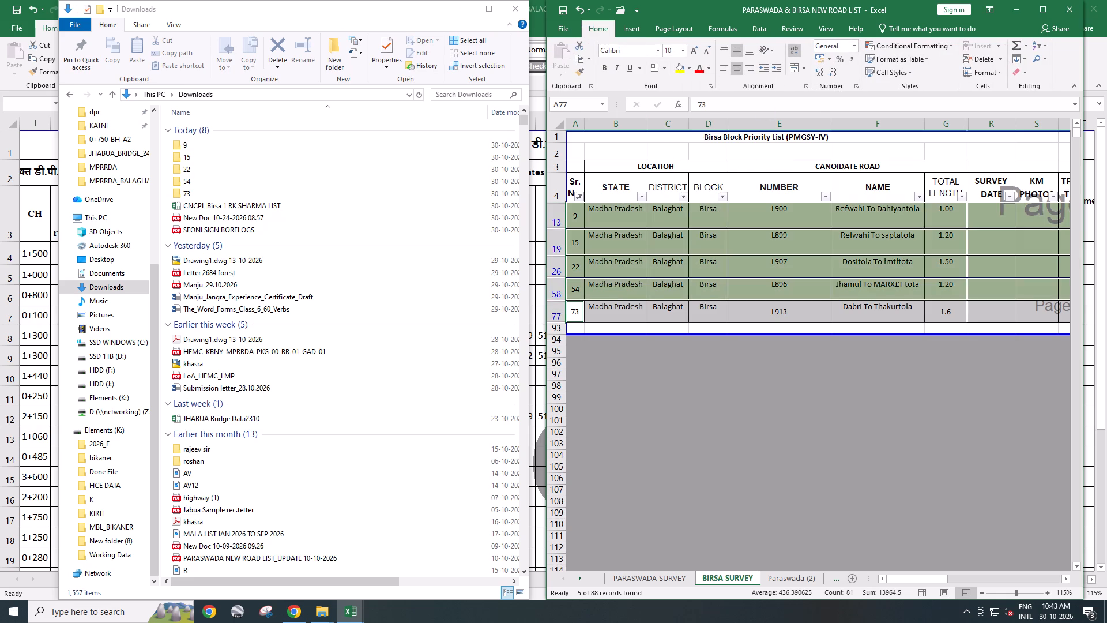
Enter 29-10-2026 as the survey date for Sr. No. 9, road L900.
{"action": "left_click", "coordinate": [769, 247]}
{"action": "key", "text": "Right"}
{"action": "key", "text": "Right"}
{"action": "key", "text": "Right"}
{"action": "key", "text": "Right"}
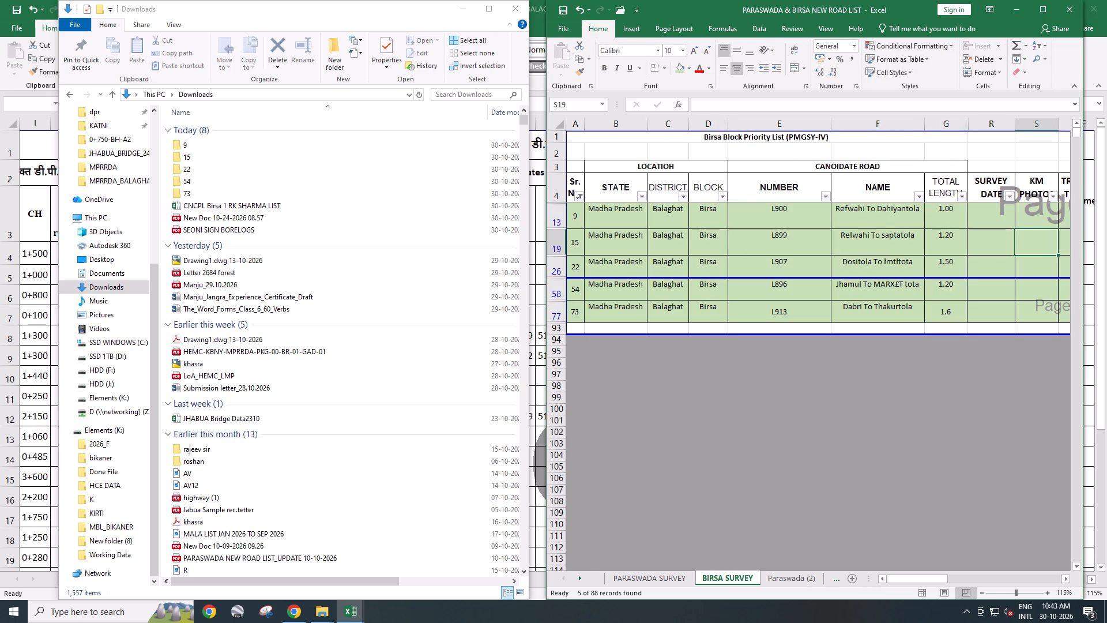
{"action": "key", "text": "Left"}
{"action": "key", "text": "Up"}
{"action": "key", "text": "Up"}
{"action": "key", "text": "Down"}
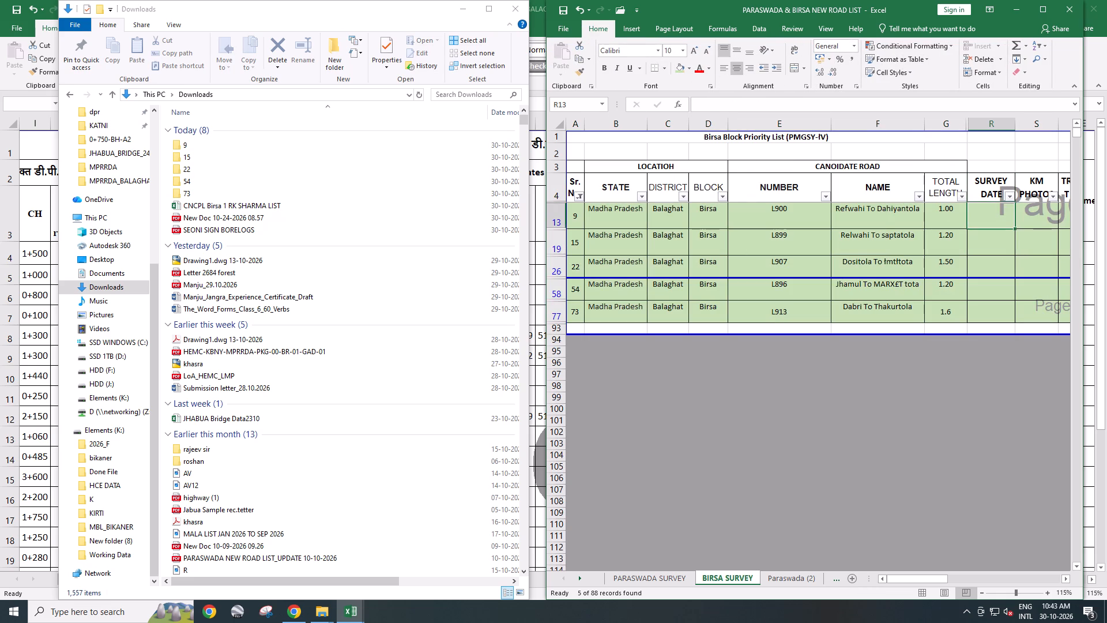
{"action": "key", "text": "2"}
{"action": "key", "text": "9"}
{"action": "key", "text": "minus"}
{"action": "type", "text": "10-2026"}
{"action": "key", "text": "Down"}
{"action": "key", "text": "Up"}
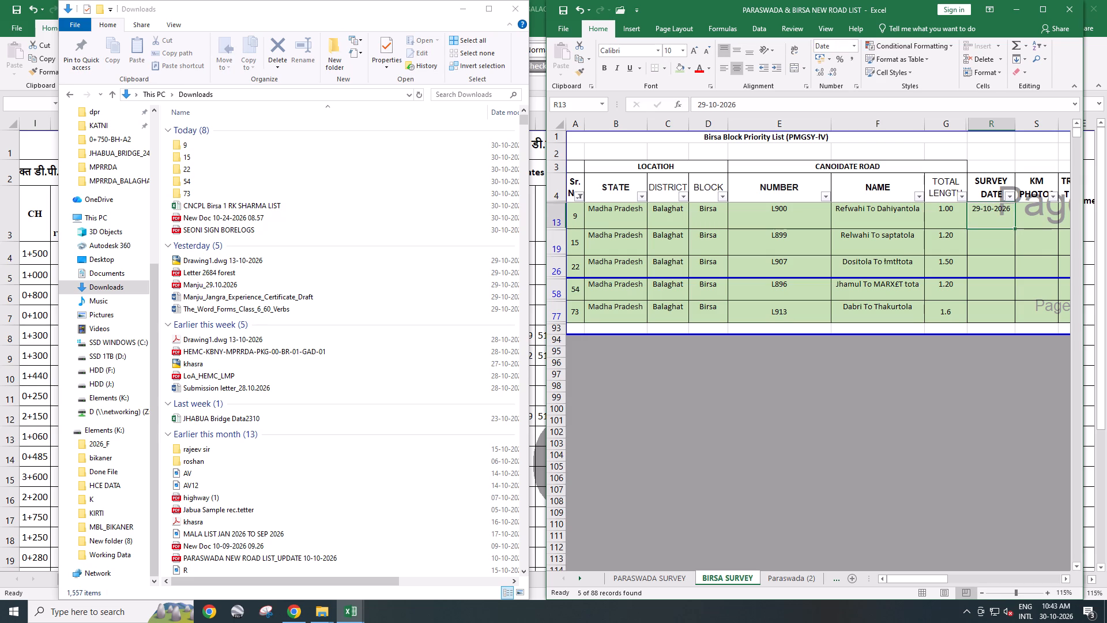
Copy the 29-10-2026 survey date to Sr. No. 15, 22, 54 and 73, and save the workbook.
{"action": "key", "text": "ctrl+c"}
{"action": "key", "text": "Down"}
{"action": "key", "text": "ctrl+v"}
{"action": "key", "text": "Down"}
{"action": "key", "text": "ctrl+v"}
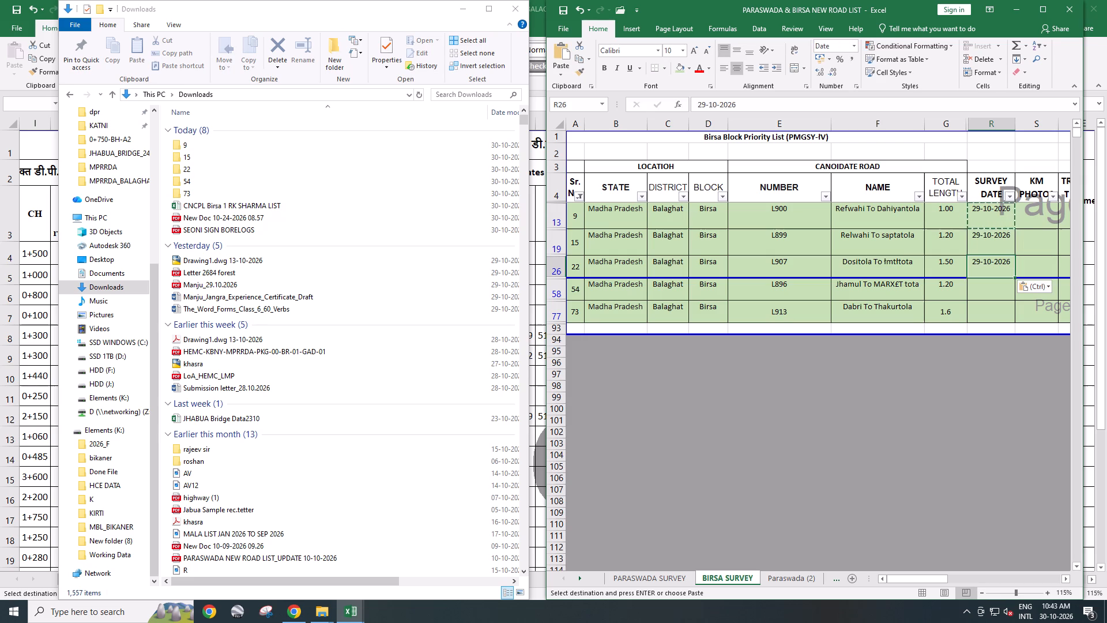
{"action": "key", "text": "Down"}
{"action": "key", "text": "ctrl+v"}
{"action": "key", "text": "Down"}
{"action": "key", "text": "ctrl+v"}
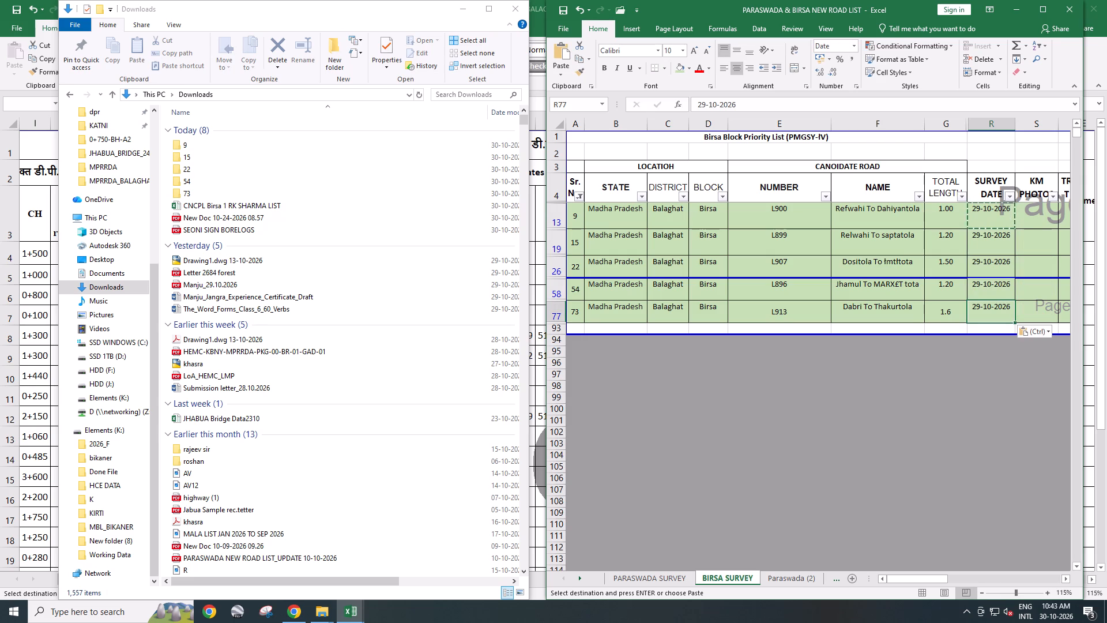
{"action": "key", "text": "ctrl+s"}
{"action": "left_click", "coordinate": [769, 340]}
Correct the road name of Sr. No. 9 to "Relwahi To Dahiyantola".
{"action": "left_click", "coordinate": [1029, 217]}
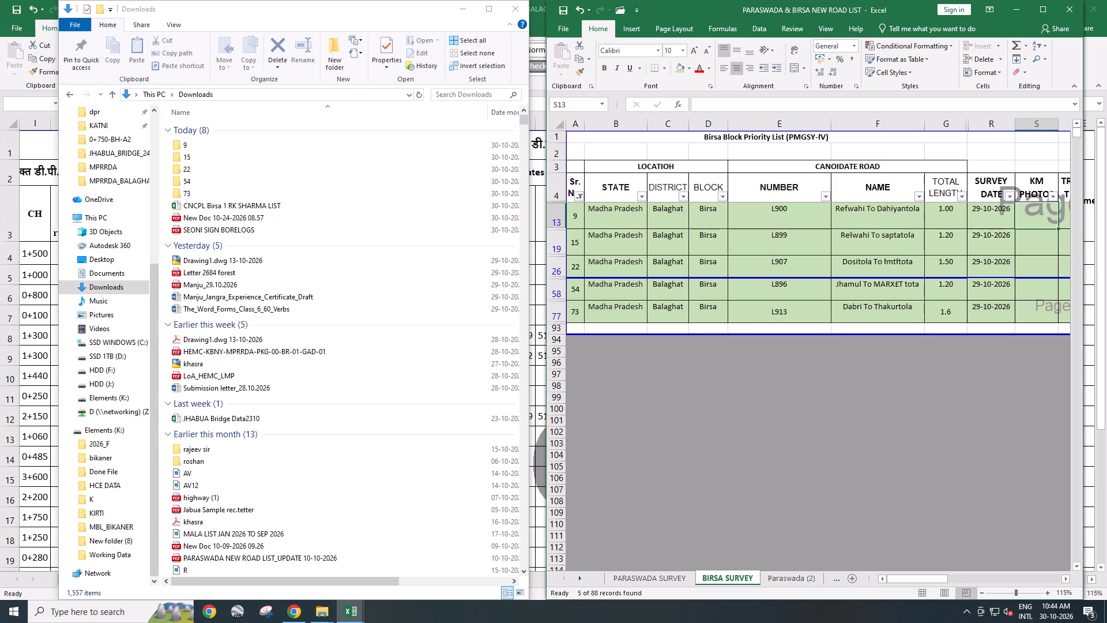
{"action": "left_click", "coordinate": [855, 223]}
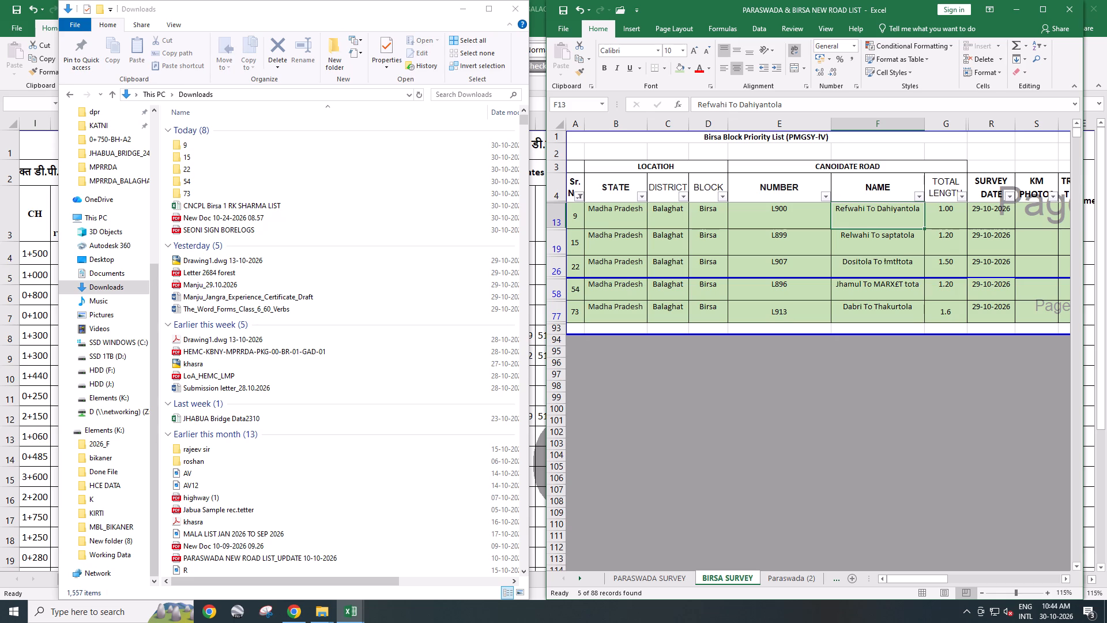
{"action": "double_click", "coordinate": [846, 212]}
{"action": "key", "text": "Delete"}
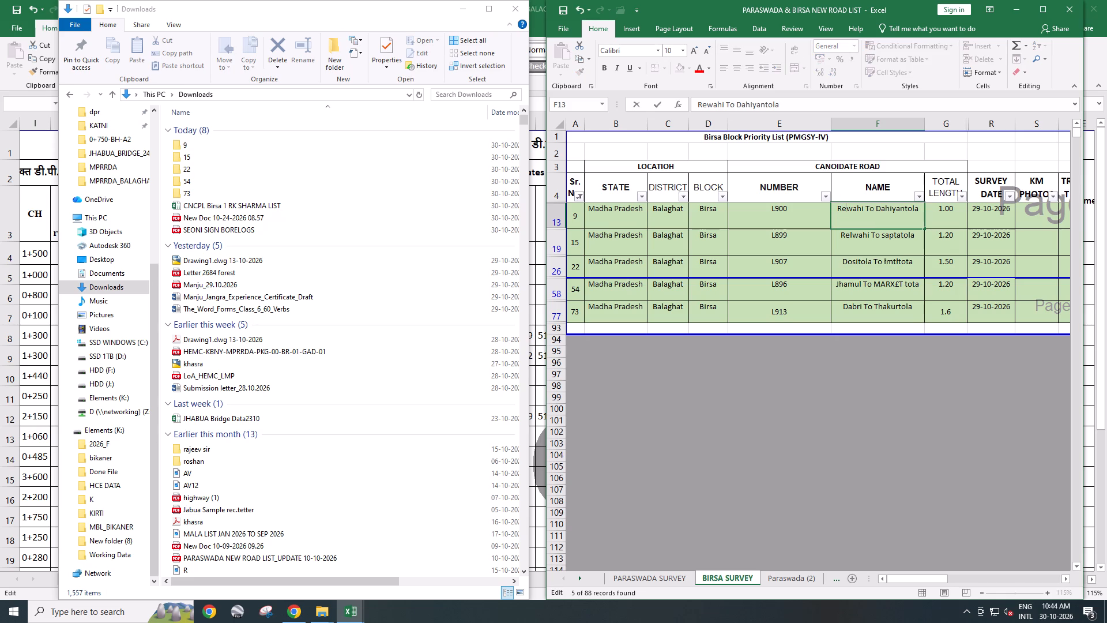
{"action": "key", "text": "shift+l"}
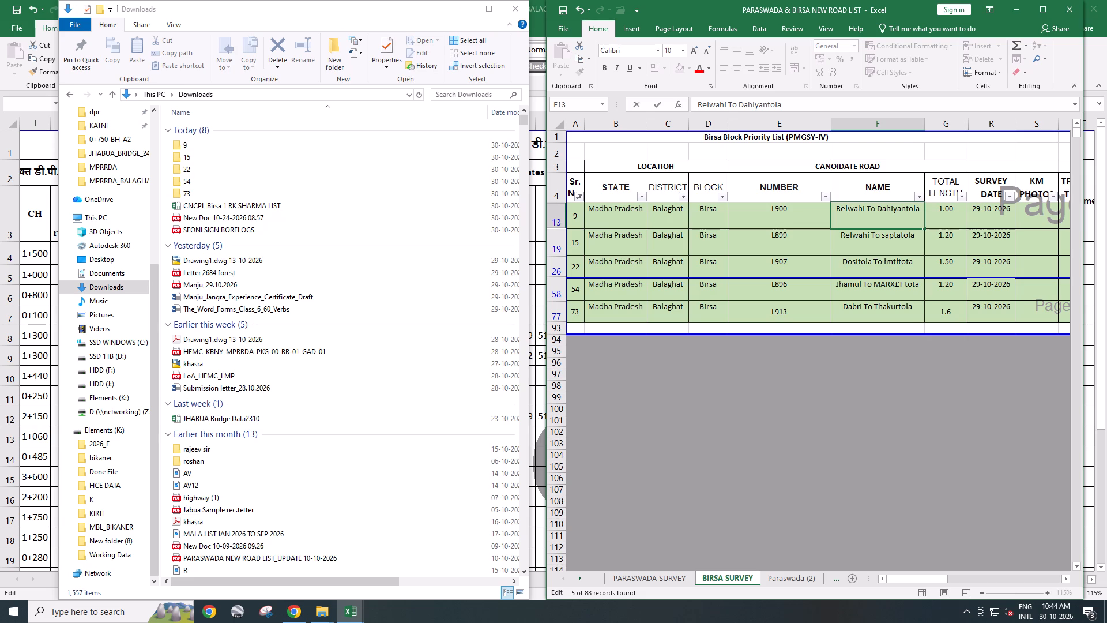
{"action": "key", "text": "Down"}
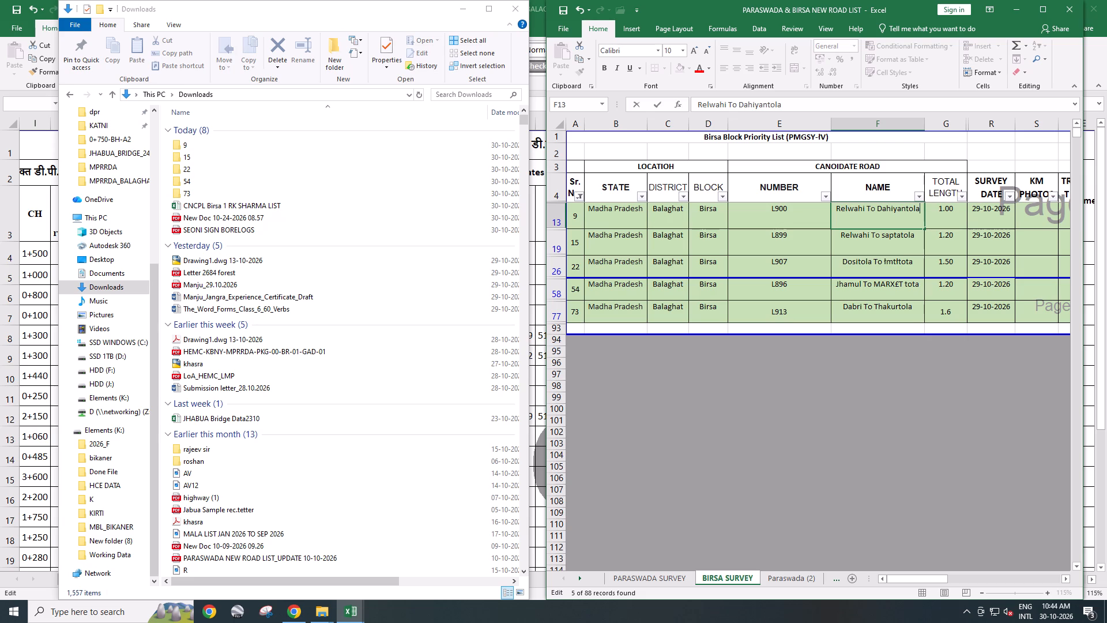
{"action": "key", "text": "Down"}
{"action": "left_click", "coordinate": [842, 243]}
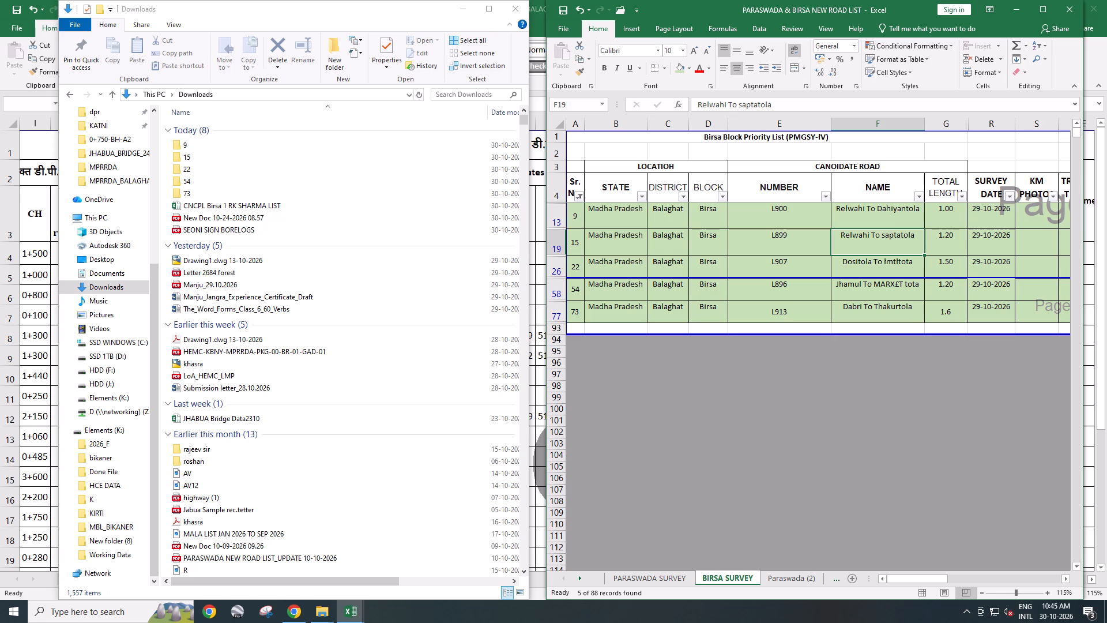
Correct the road name of Sr. No. 22 to "Dositola To Imtitola".
{"action": "double_click", "coordinate": [910, 261]}
{"action": "key", "text": "BackSpace"}
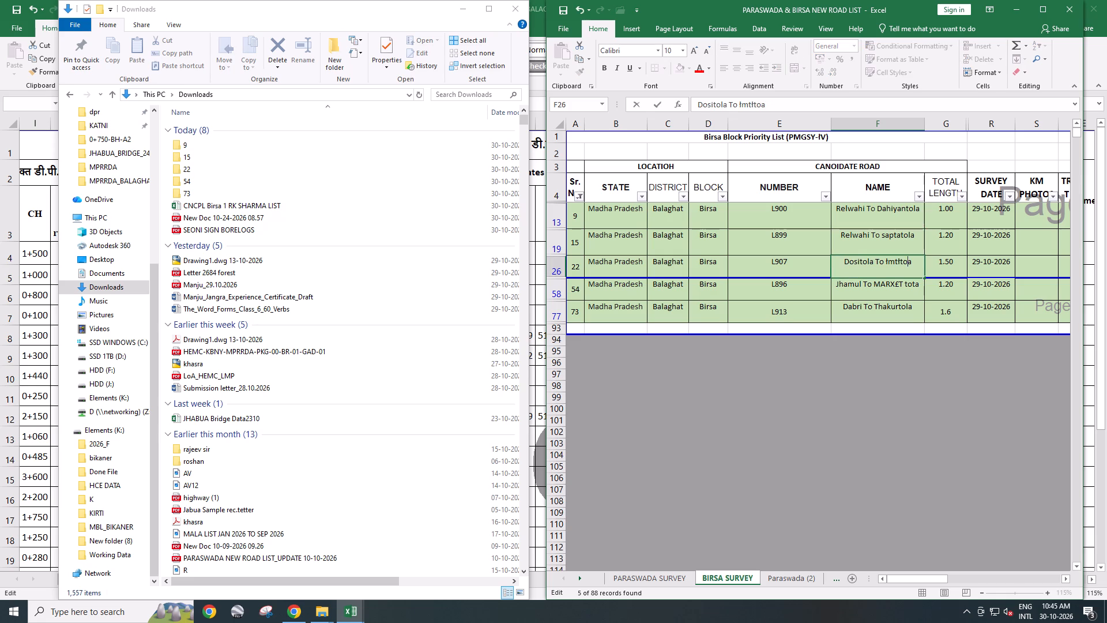
{"action": "key", "text": "shift+l"}
{"action": "key", "text": "Left"}
{"action": "key", "text": "Left"}
{"action": "key", "text": "Left"}
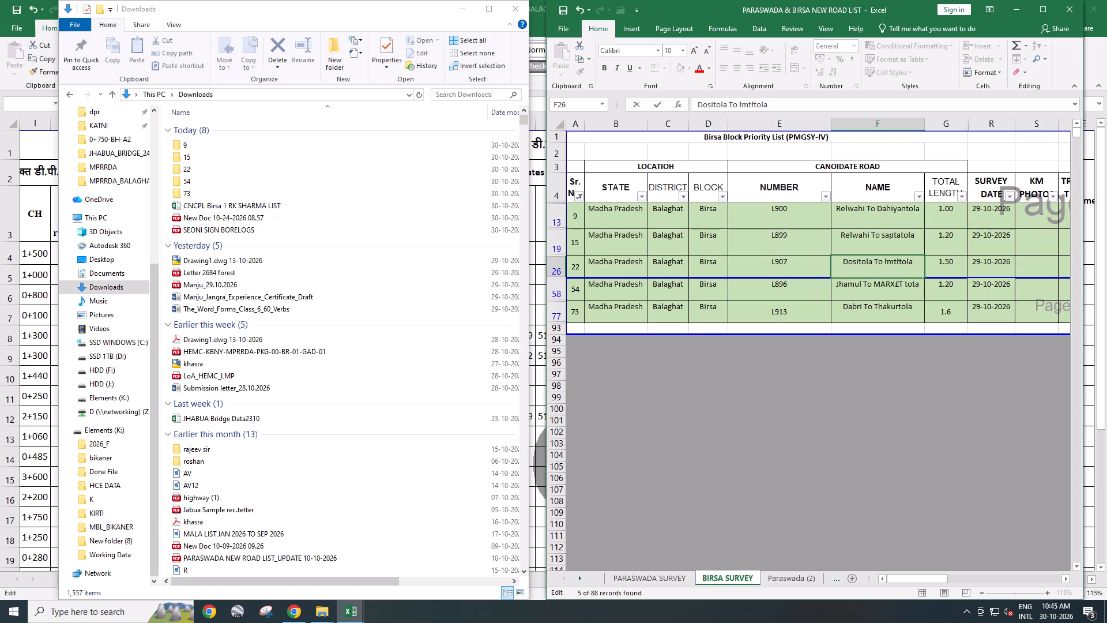
{"action": "key", "text": "BackSpace"}
{"action": "key", "text": "shift+i"}
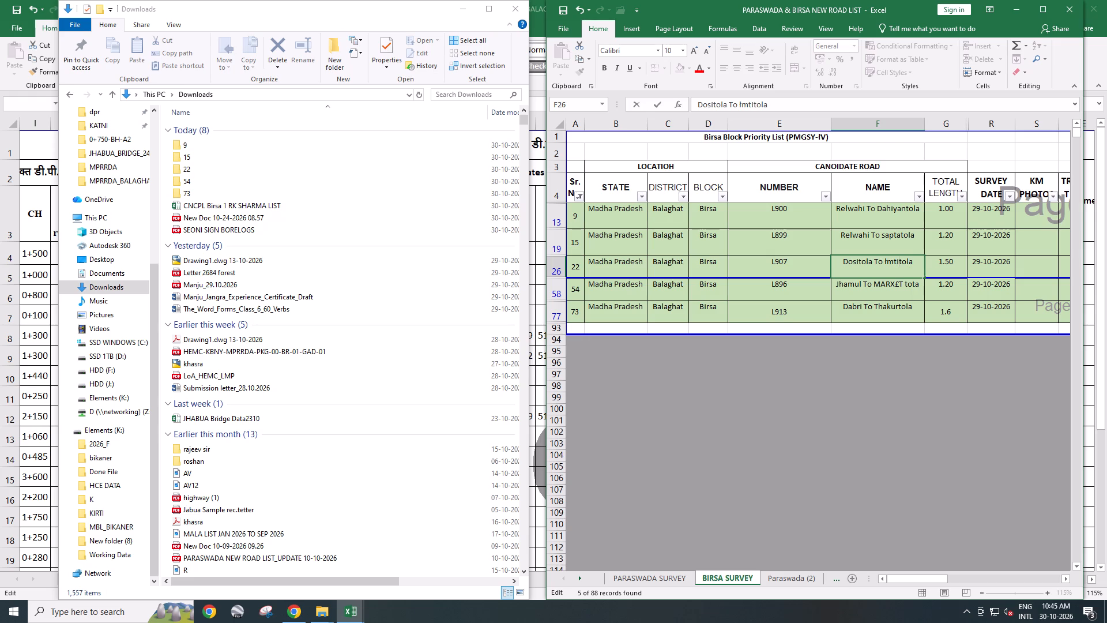
{"action": "left_click", "coordinate": [887, 262]}
{"action": "key", "text": "BackSpace"}
{"action": "key", "text": "i"}
{"action": "scroll", "coordinate": [884, 277], "scroll_direction": "down", "scroll_amount": 1}
{"action": "left_click", "coordinate": [918, 288]}
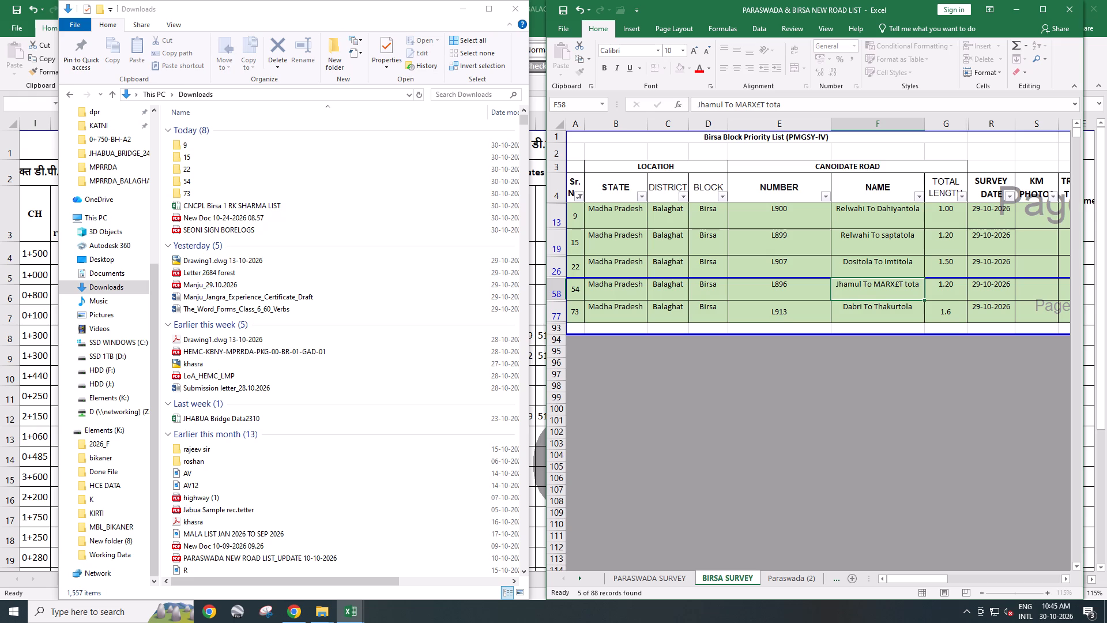
Correct the road name of Sr. No. 54 to "Jhamul To MARKET tola".
{"action": "left_click", "coordinate": [894, 285]}
{"action": "left_click_drag", "start_coordinate": [894, 284], "coordinate": [897, 294]}
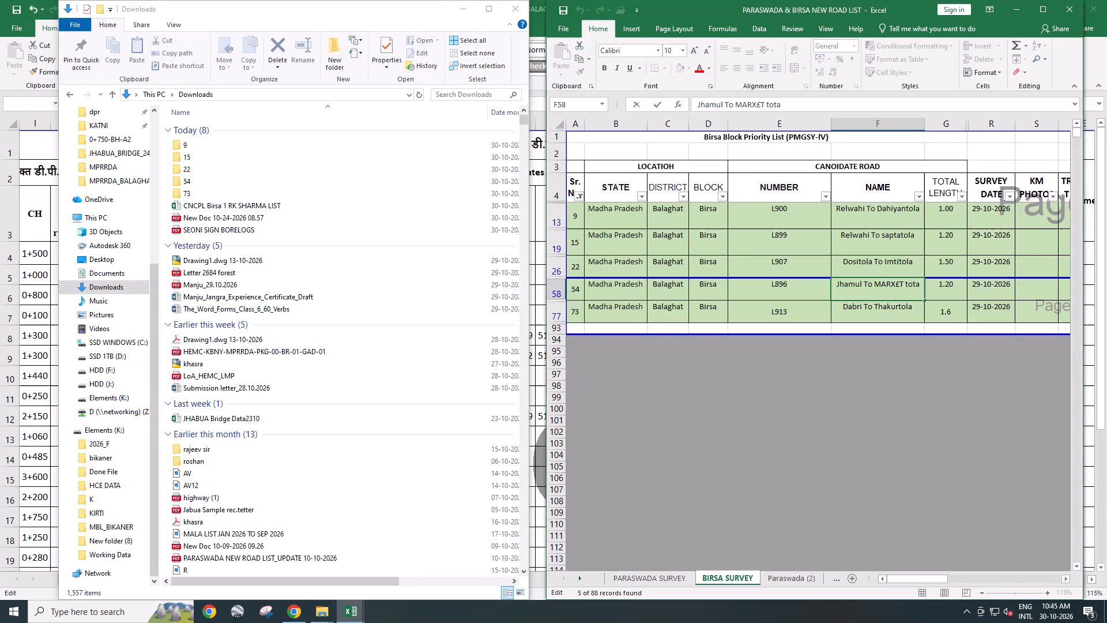
{"action": "key", "text": "BackSpace"}
{"action": "key", "text": "k"}
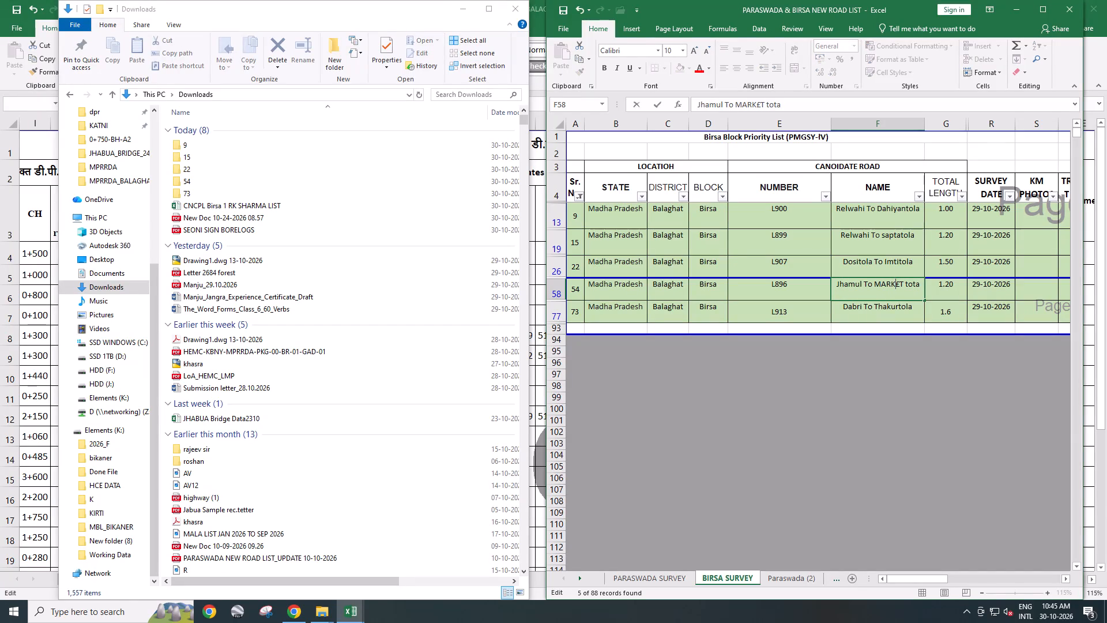
{"action": "left_click", "coordinate": [917, 284]}
{"action": "key", "text": "BackSpace"}
{"action": "key", "text": "shift+l"}
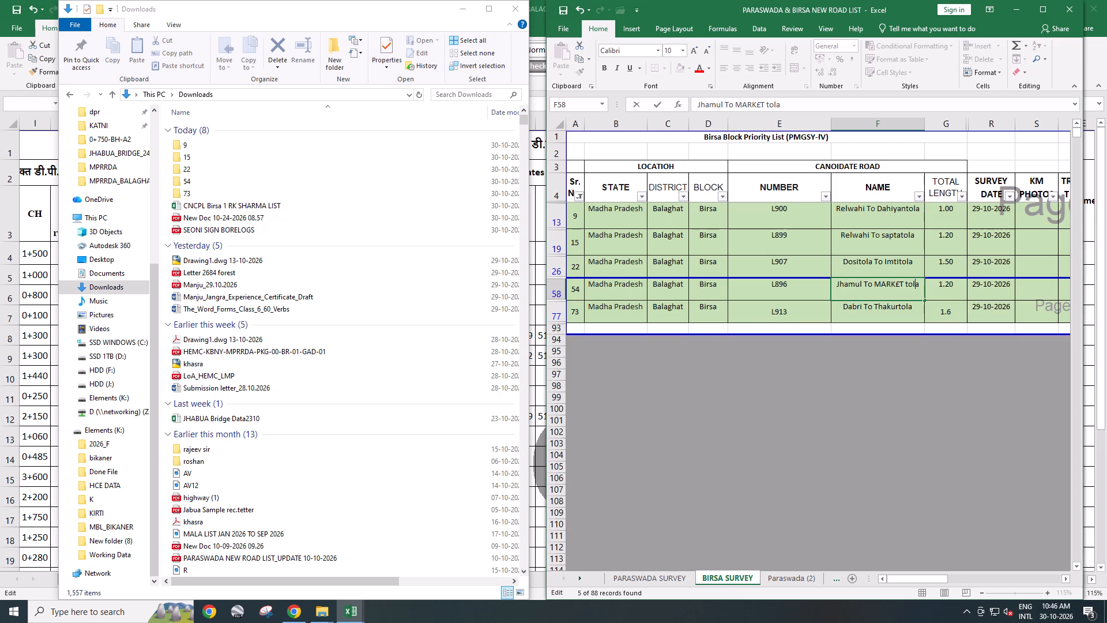
{"action": "left_click_drag", "start_coordinate": [874, 214], "coordinate": [872, 238]}
Rename folder 9 in Downloads as "L900_Relwahi To Dahiyantola", copying the road name from Sr. No. 9 of the Birsa list.
{"action": "left_click", "coordinate": [870, 211]}
{"action": "left_click_drag", "start_coordinate": [803, 108], "coordinate": [690, 87]}
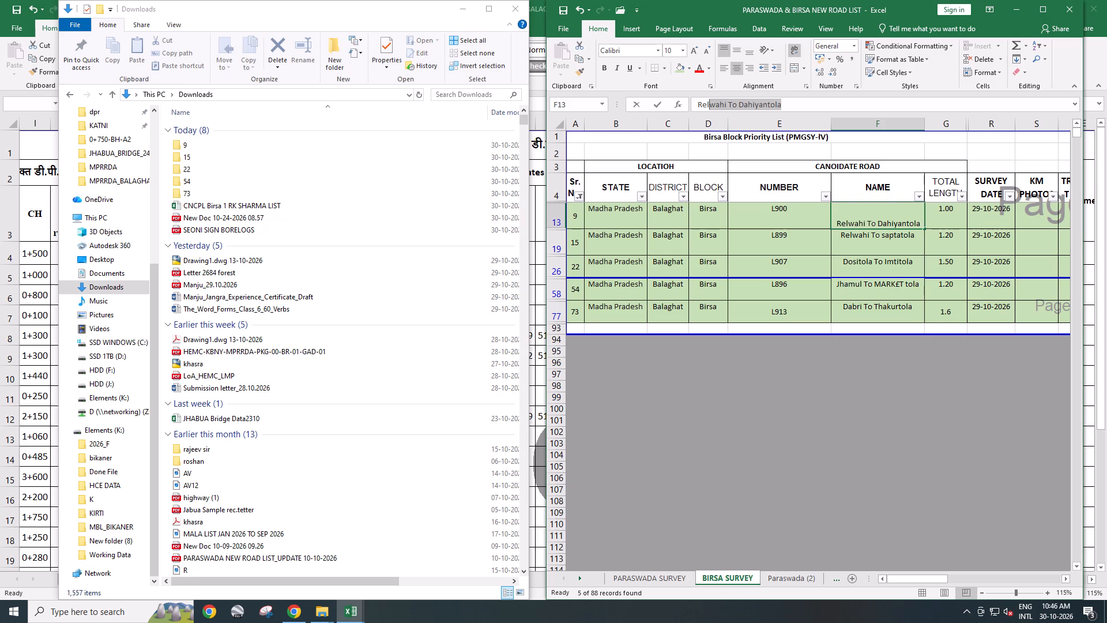
{"action": "left_click_drag", "start_coordinate": [690, 87], "coordinate": [689, 87]}
{"action": "key", "text": "ctrl+c"}
{"action": "left_click", "coordinate": [205, 142]}
{"action": "key", "text": "F2"}
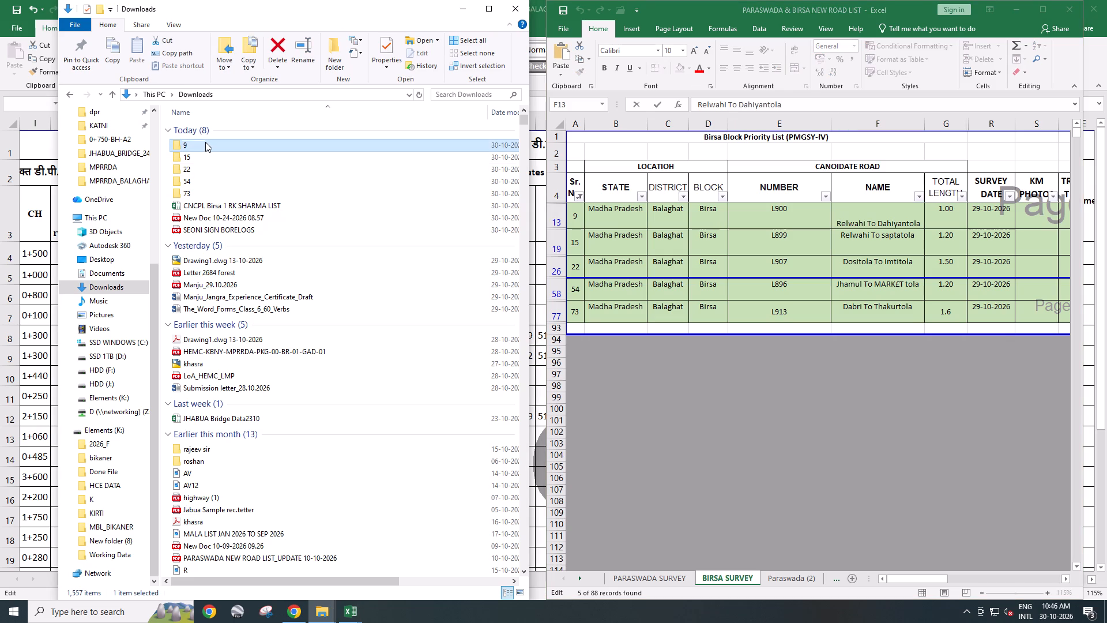
{"action": "type", "text": "L900"}
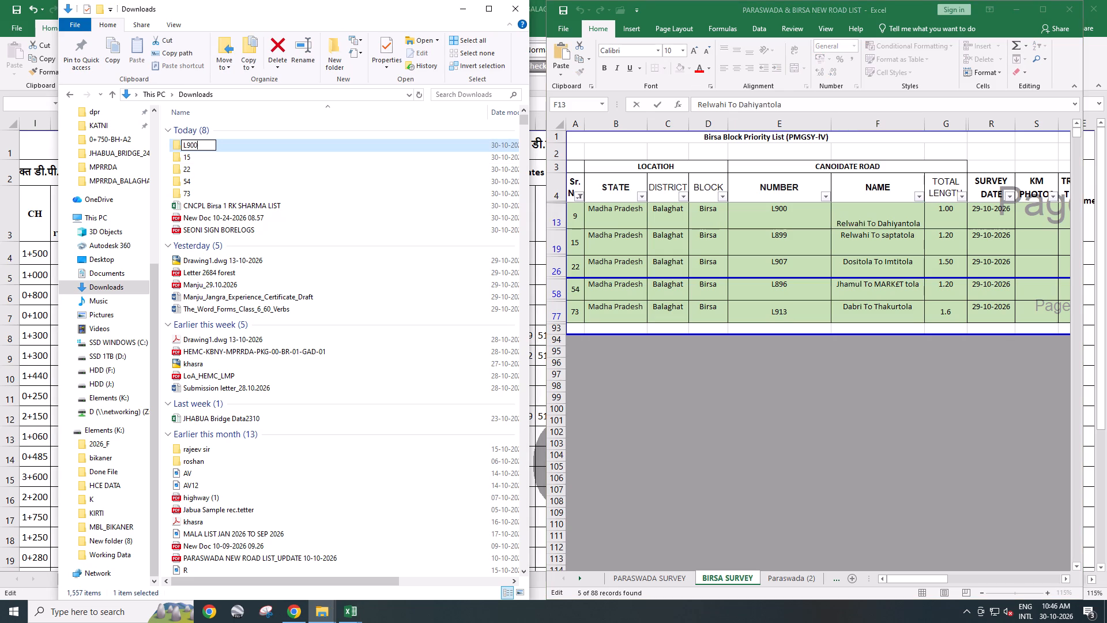
{"action": "key", "text": "shift+underscore"}
{"action": "key", "text": "ctrl+v"}
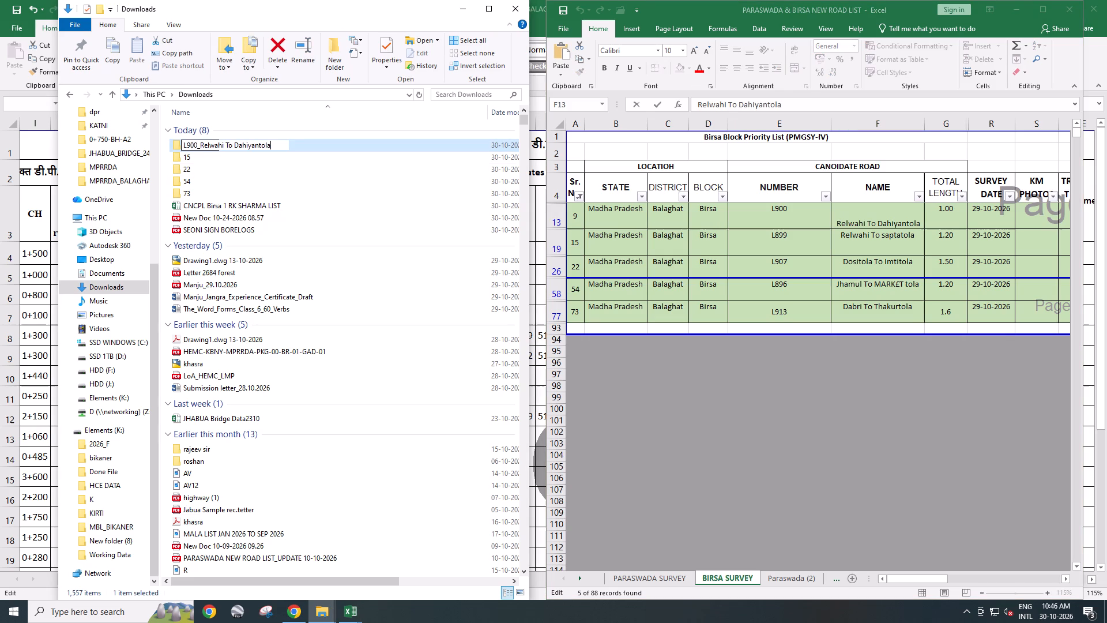
Rename folder 15 as "L899_Relwahi To saptatola", copying the road name from Sr. No. 15 of the Birsa list.
{"action": "left_click", "coordinate": [869, 243]}
{"action": "left_click", "coordinate": [844, 242]}
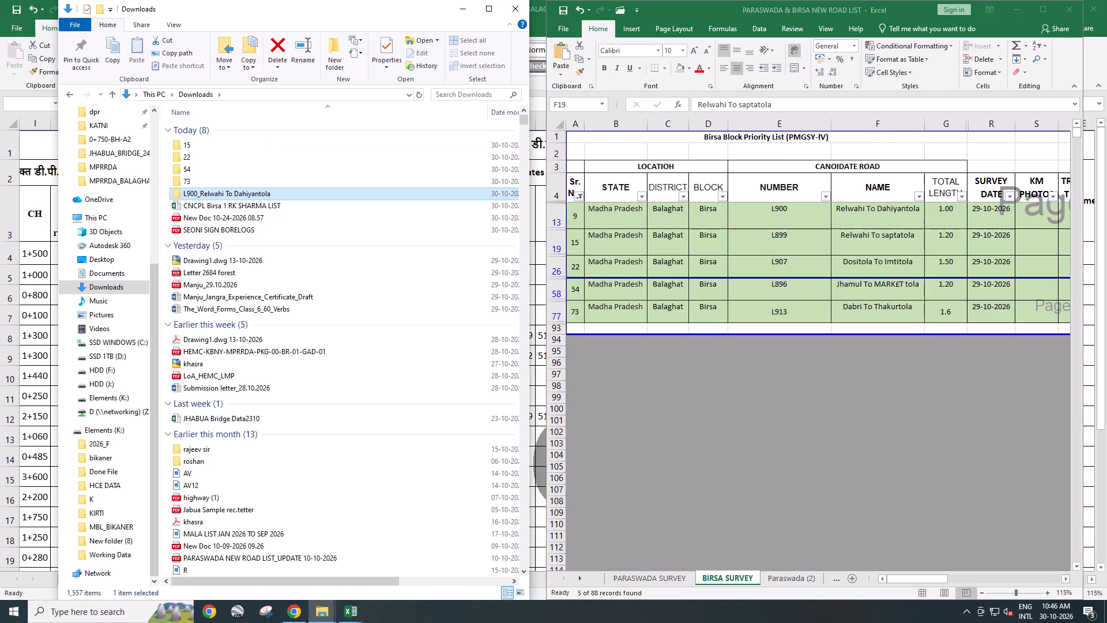
{"action": "left_click_drag", "start_coordinate": [784, 102], "coordinate": [667, 88]}
{"action": "left_click_drag", "start_coordinate": [782, 105], "coordinate": [673, 96]}
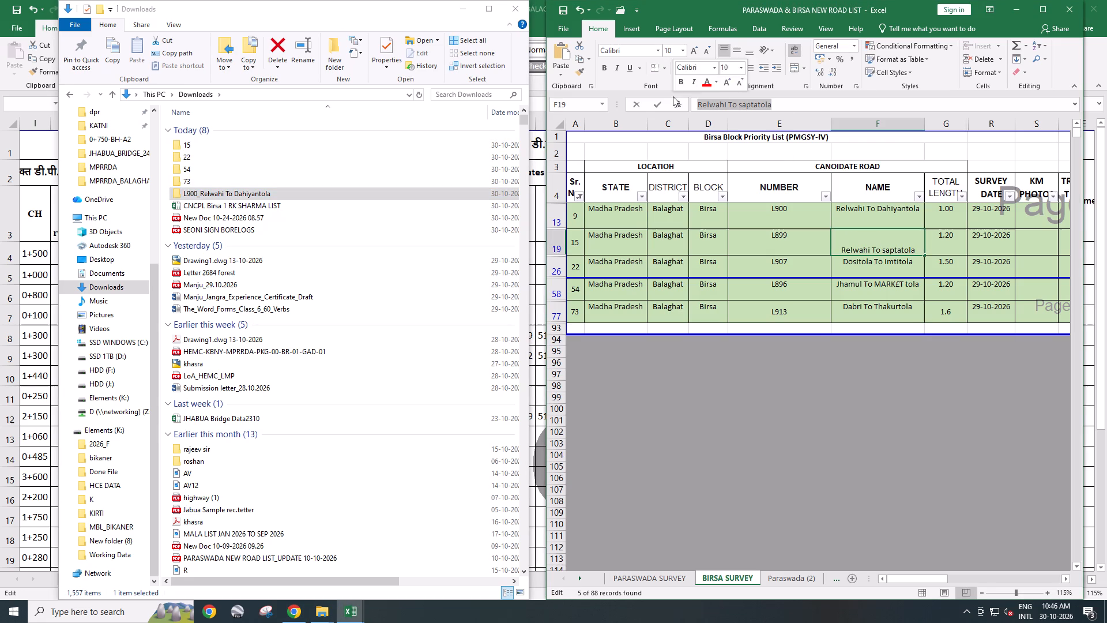
{"action": "key", "text": "ctrl+c"}
{"action": "left_click", "coordinate": [211, 148]}
{"action": "key", "text": "F2"}
{"action": "key", "text": "l"}
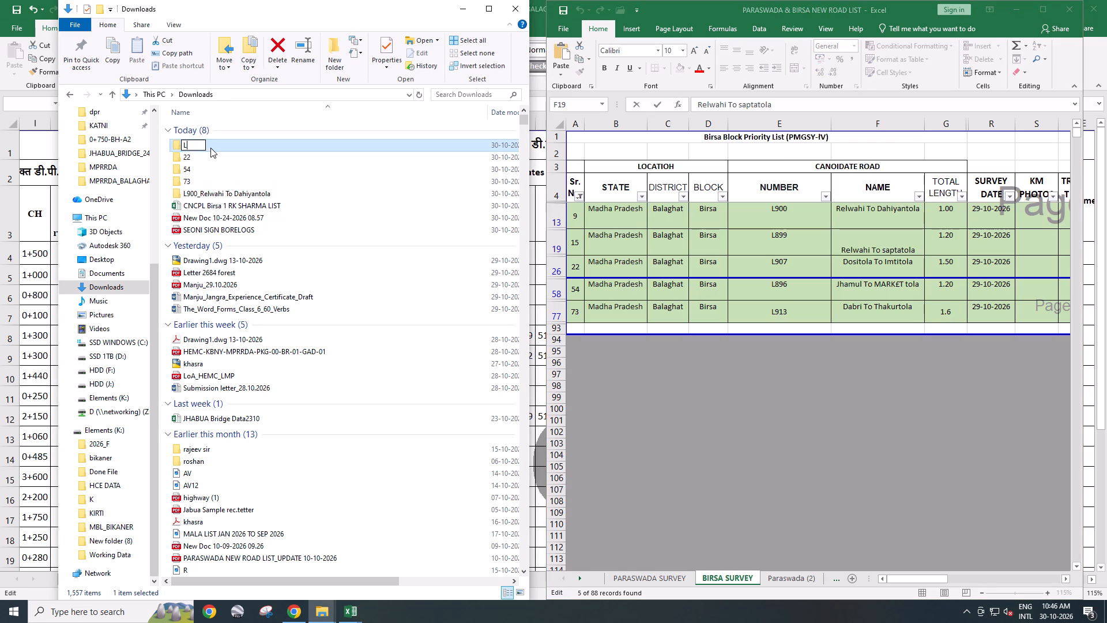
{"action": "type", "text": "899"}
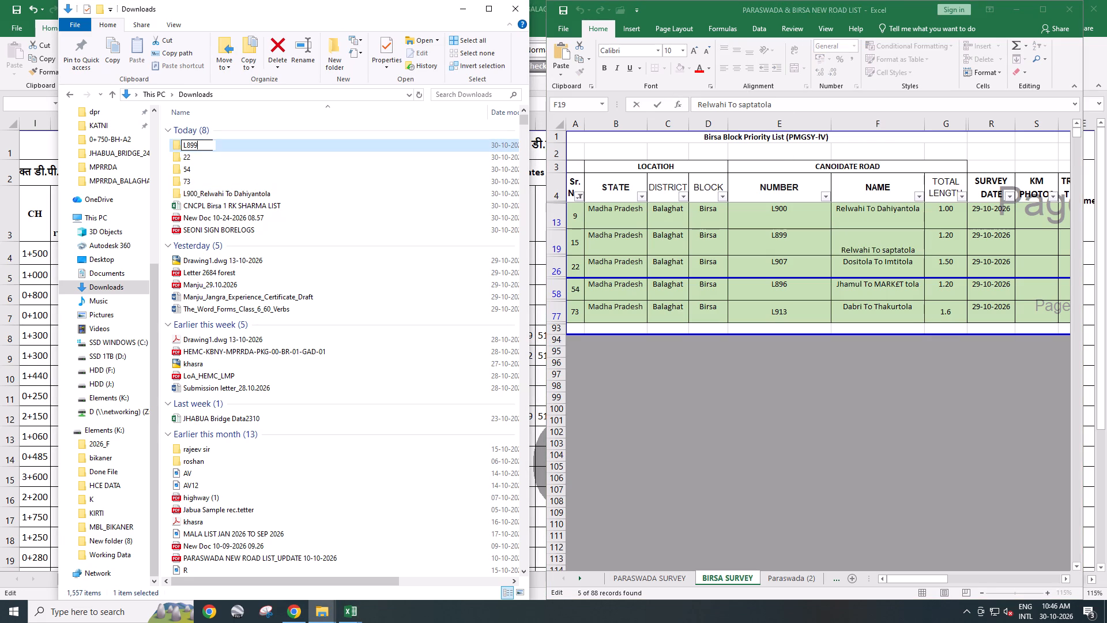
{"action": "key", "text": "shift+underscore"}
{"action": "key", "text": "ctrl+v"}
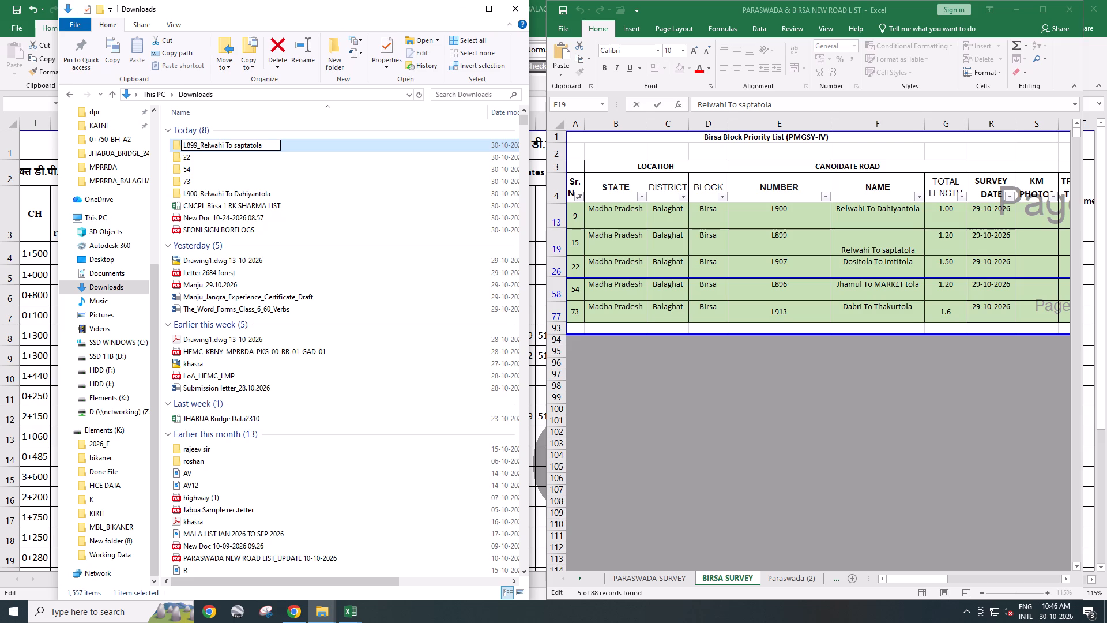
{"action": "left_click", "coordinate": [205, 160]}
{"action": "key", "text": "F2"}
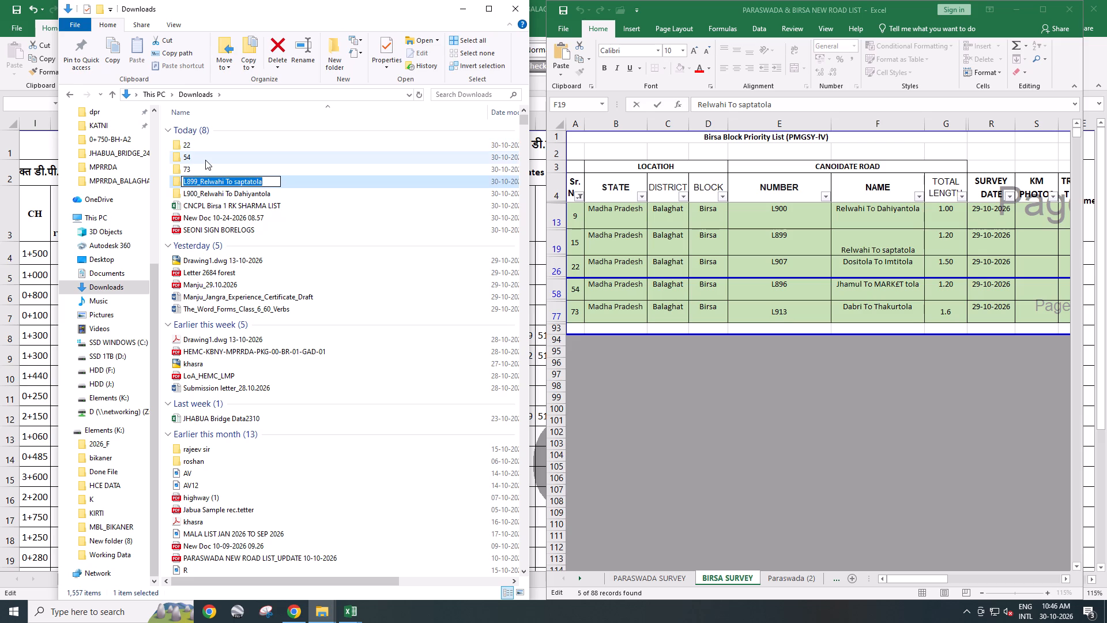
Rename folder 22 as "L907_Dositola To Imtitola", copying the road name from Sr. No. 22 of the Birsa list.
{"action": "left_click", "coordinate": [820, 276]}
{"action": "left_click", "coordinate": [853, 265]}
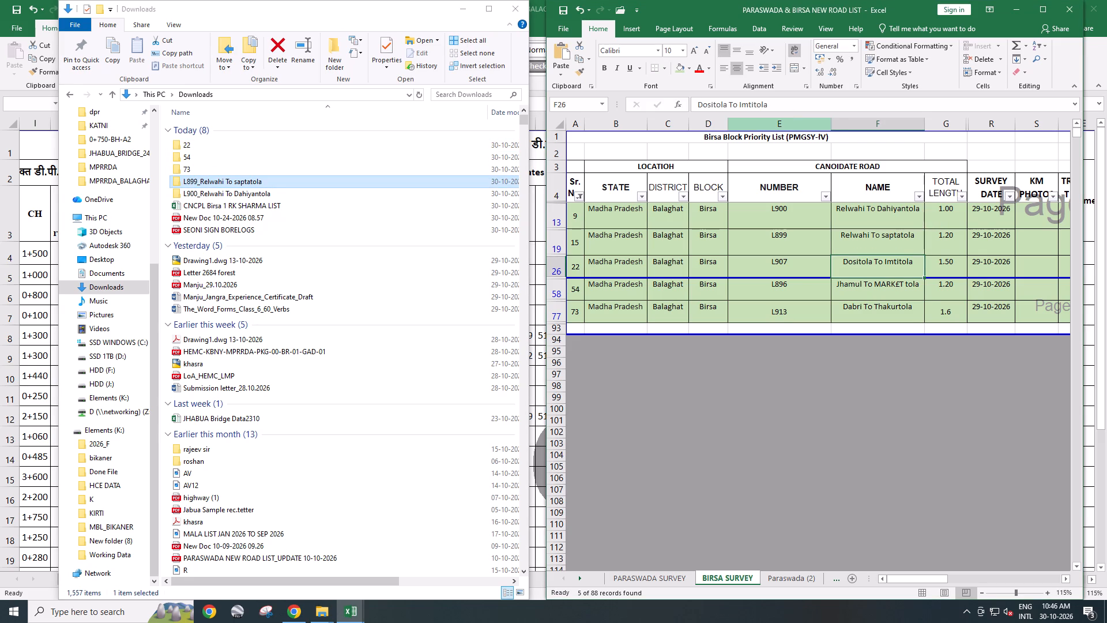
{"action": "left_click_drag", "start_coordinate": [782, 107], "coordinate": [658, 87]}
{"action": "key", "text": "ctrl+c"}
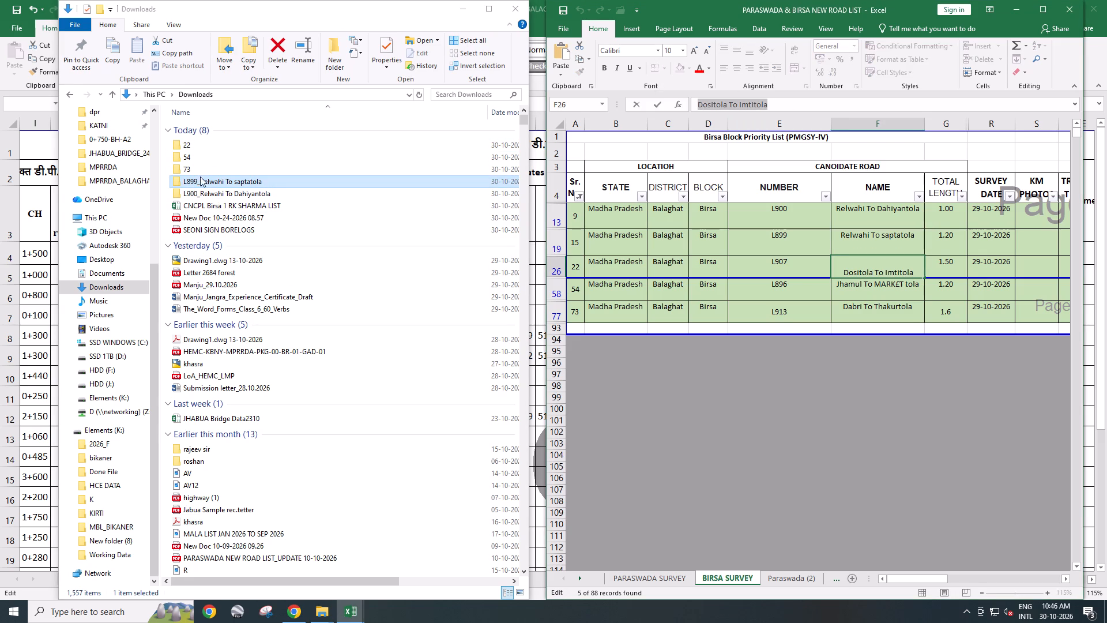
{"action": "left_click", "coordinate": [205, 143]}
{"action": "key", "text": "F2"}
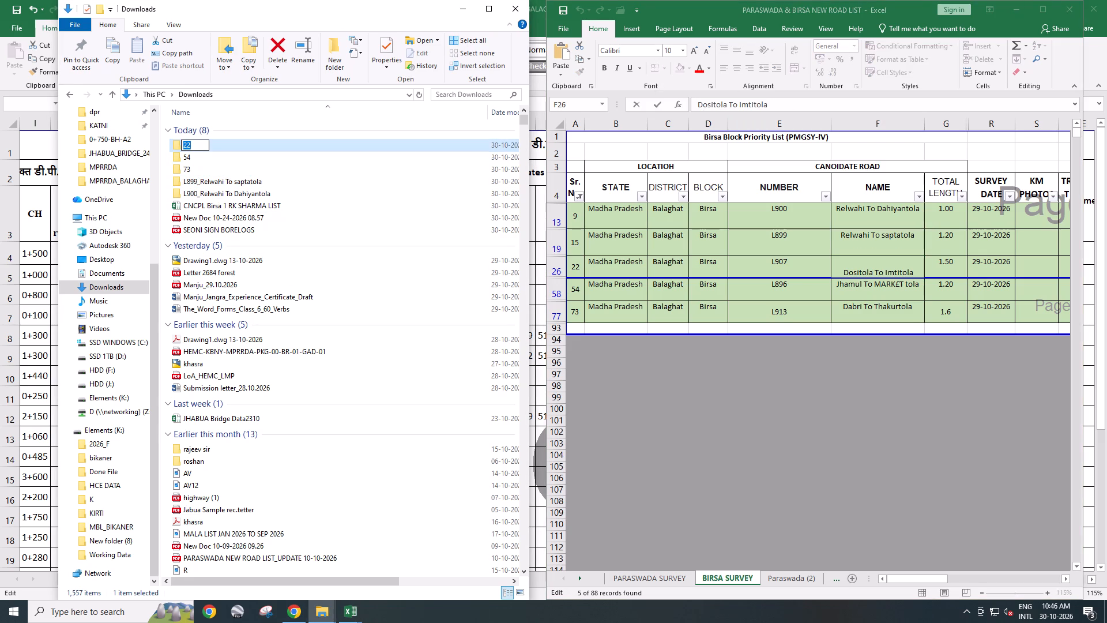
{"action": "type", "text": "L907"}
{"action": "key", "text": "shift+underscore"}
{"action": "key", "text": "ctrl+v"}
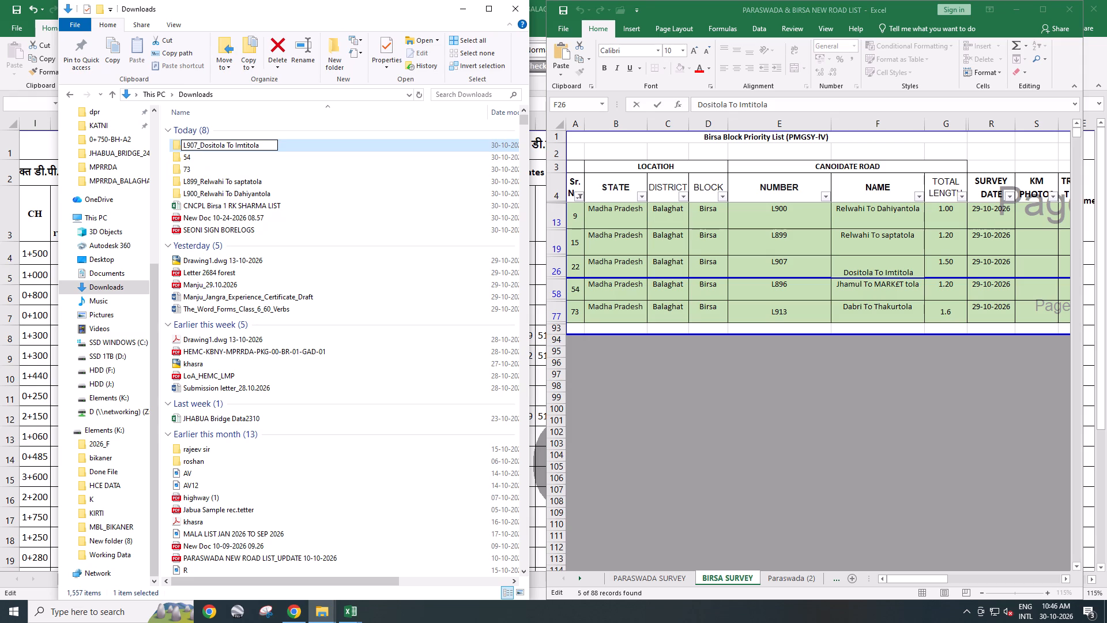
Rename folder 54 as "L896_Jhamul To MARKET tola", copying the road name from Sr. No. 54 of the Birsa list.
{"action": "left_click", "coordinate": [847, 282]}
{"action": "left_click", "coordinate": [846, 288]}
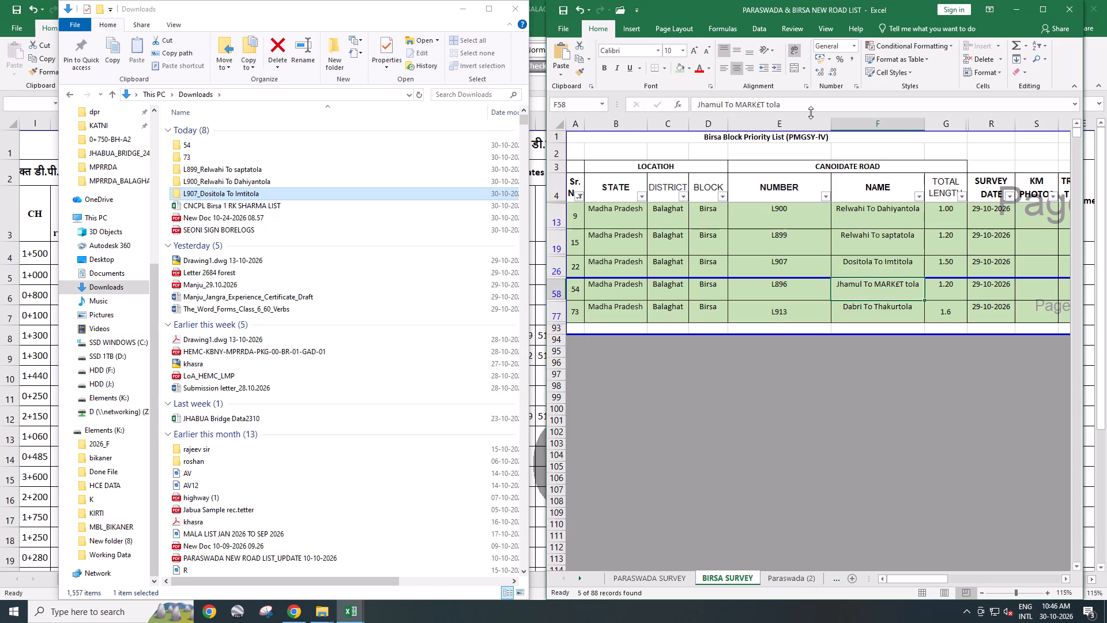
{"action": "left_click_drag", "start_coordinate": [811, 105], "coordinate": [613, 81]}
{"action": "key", "text": "ctrl+c"}
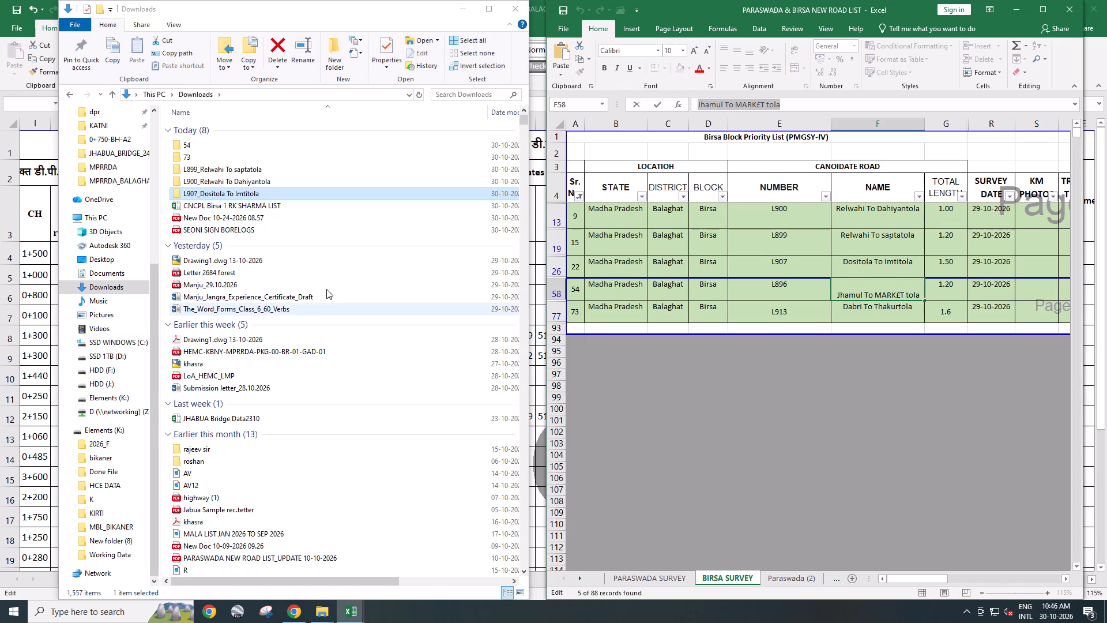
{"action": "left_click", "coordinate": [203, 151]}
{"action": "key", "text": "F2"}
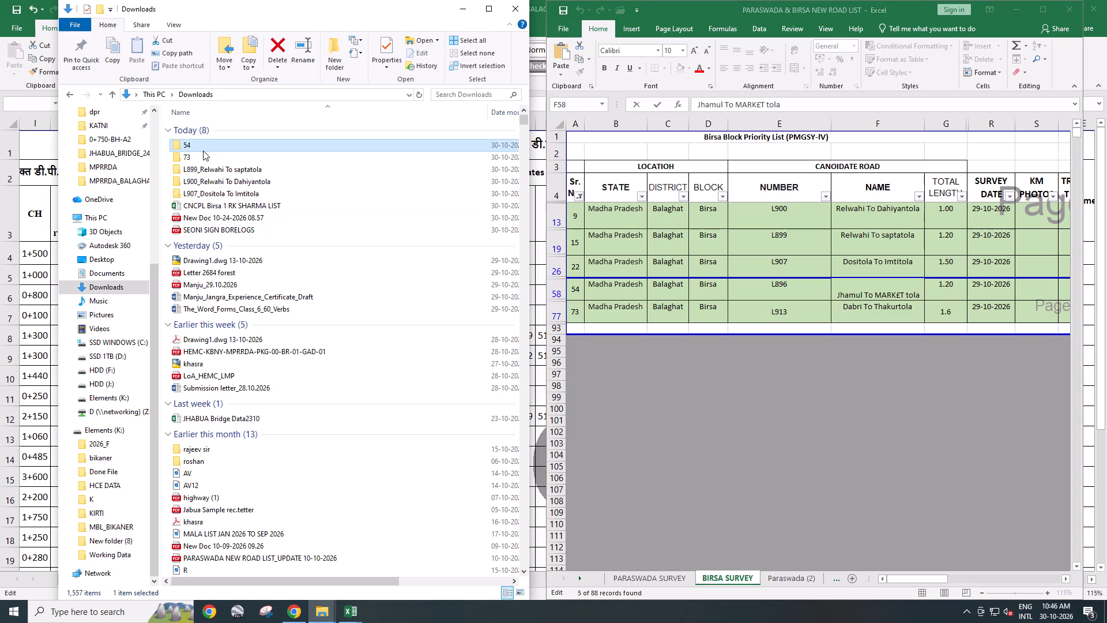
{"action": "key", "text": "l"}
{"action": "type", "text": "896"}
{"action": "key", "text": "shift+underscore"}
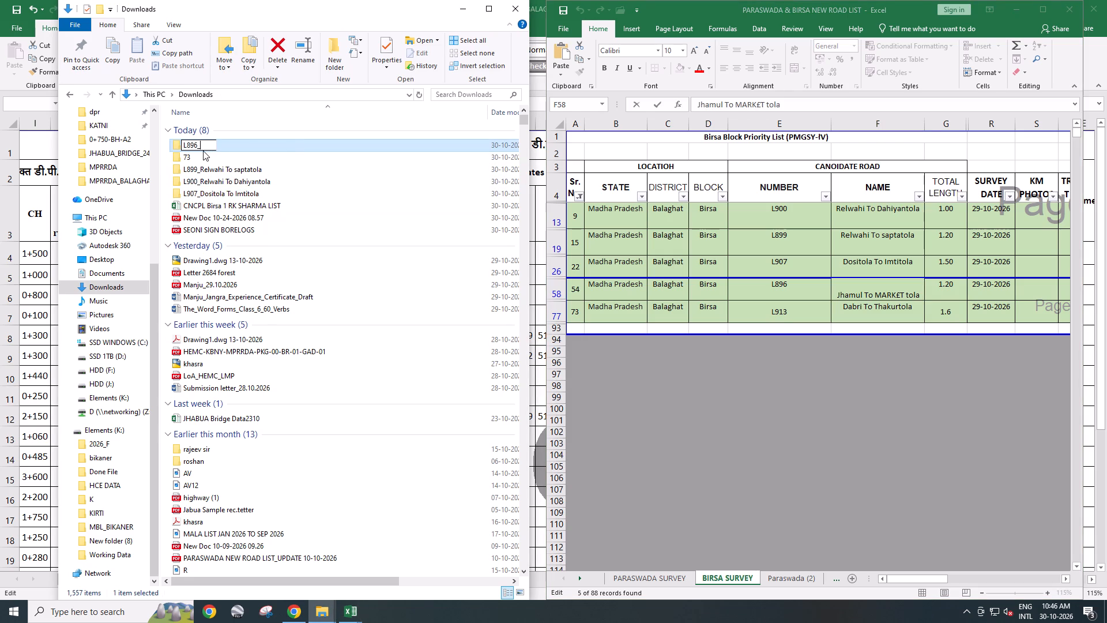
{"action": "key", "text": "ctrl+v"}
Rename folder 73 as "L913_Dabri To Thakurtola", copying the road name from Sr. No. 73 of the Birsa list.
{"action": "left_click", "coordinate": [831, 291]}
{"action": "left_click", "coordinate": [848, 305]}
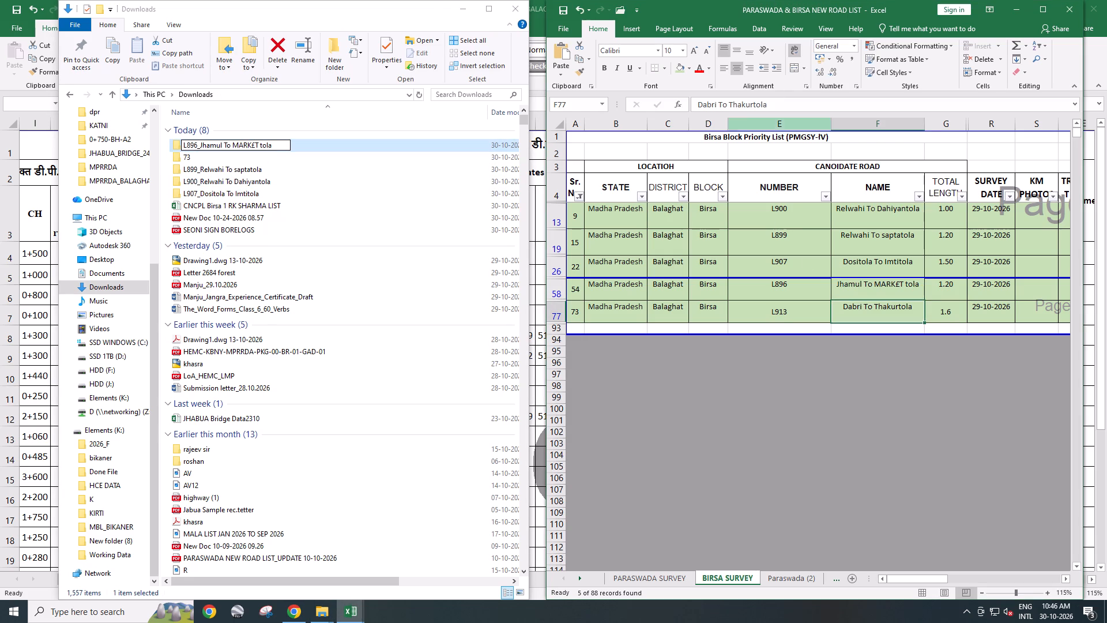
{"action": "left_click_drag", "start_coordinate": [798, 109], "coordinate": [650, 92]}
{"action": "key", "text": "ctrl+c"}
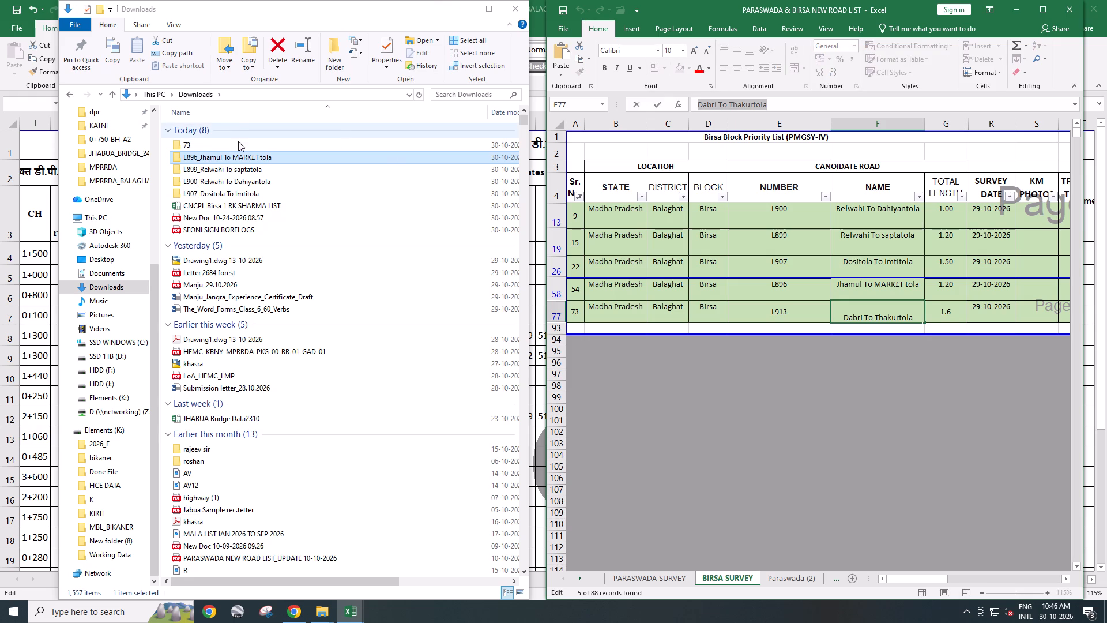
{"action": "left_click", "coordinate": [231, 143]}
{"action": "key", "text": "F2"}
{"action": "key", "text": "l"}
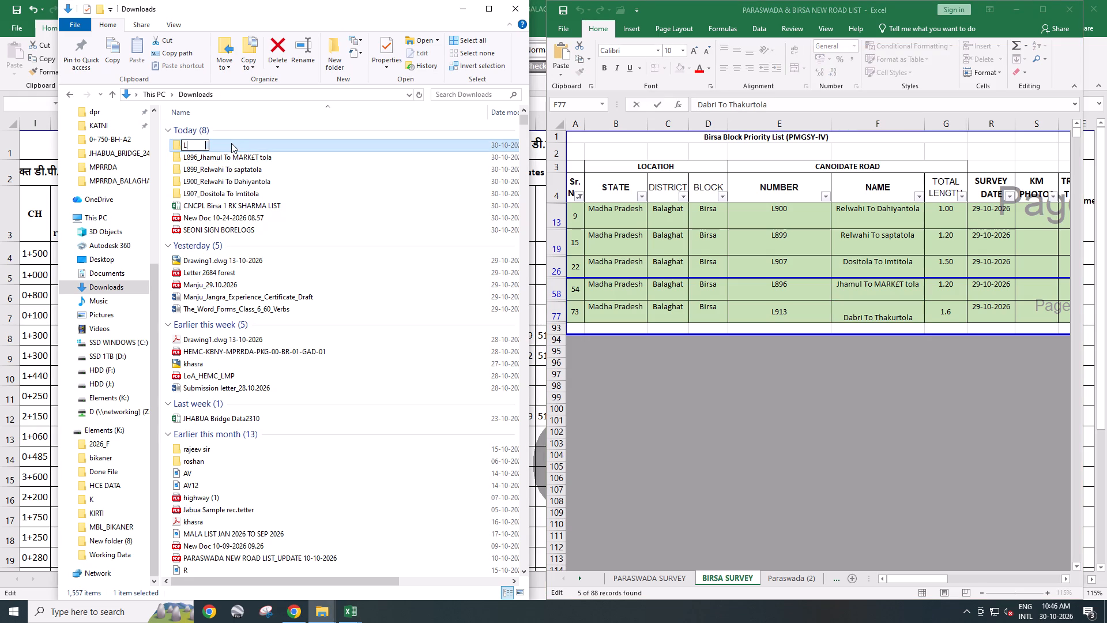
{"action": "type", "text": "913_"}
{"action": "key", "text": "ctrl+v"}
{"action": "left_click", "coordinate": [248, 201]}
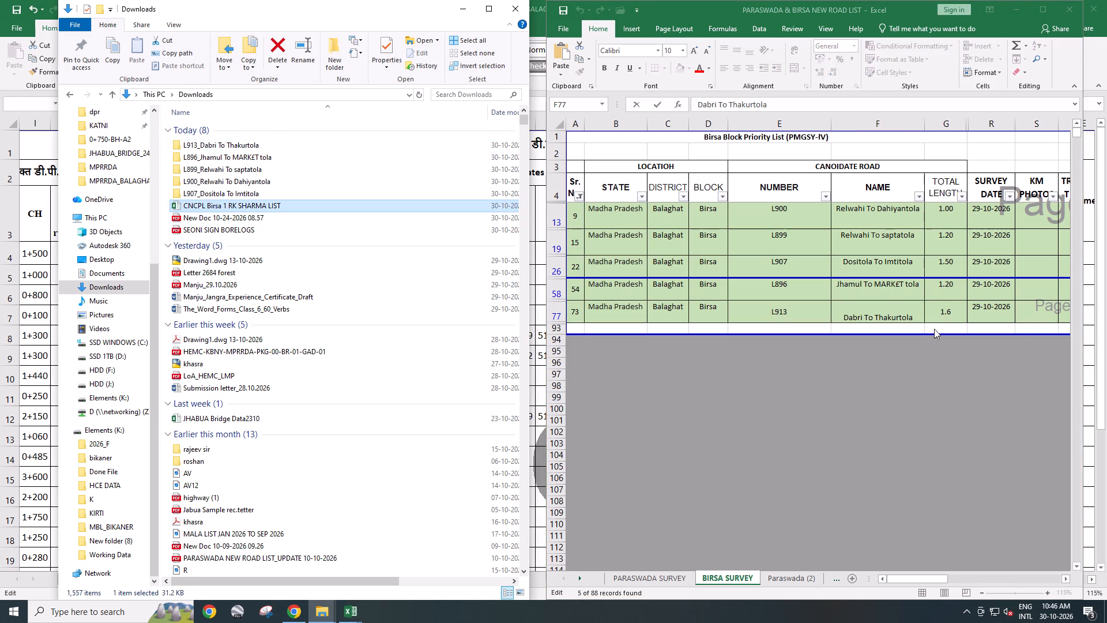
Examine the columns following the survey date in the Birsa list and the files supplied in the L900 road folder.
{"action": "left_click", "coordinate": [910, 370]}
{"action": "left_click", "coordinate": [1019, 222]}
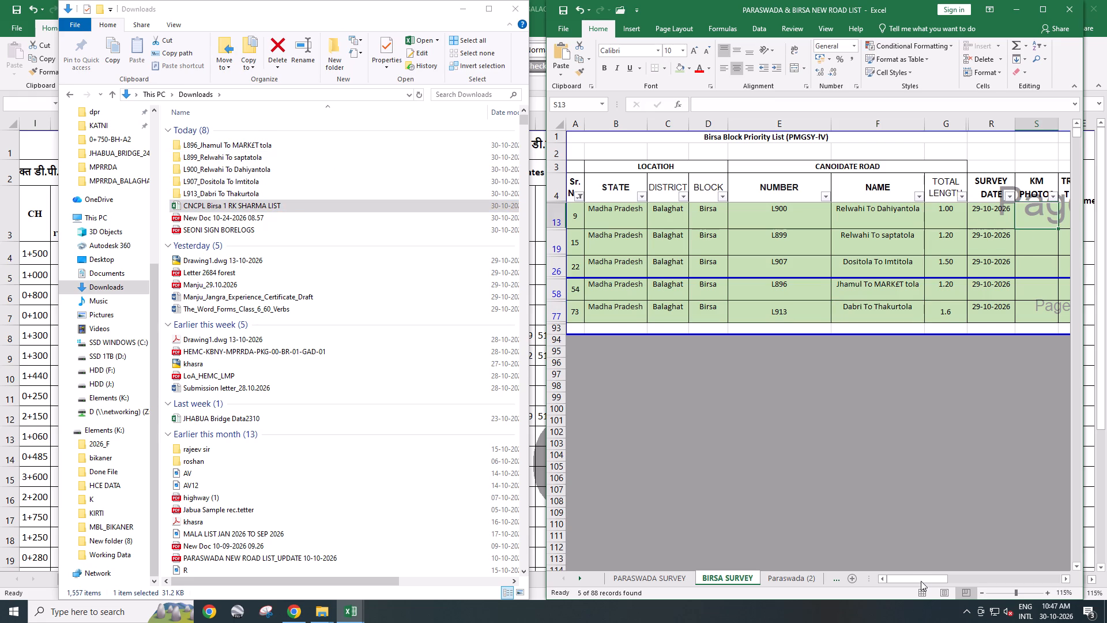
{"action": "left_click_drag", "start_coordinate": [921, 579], "coordinate": [974, 583]}
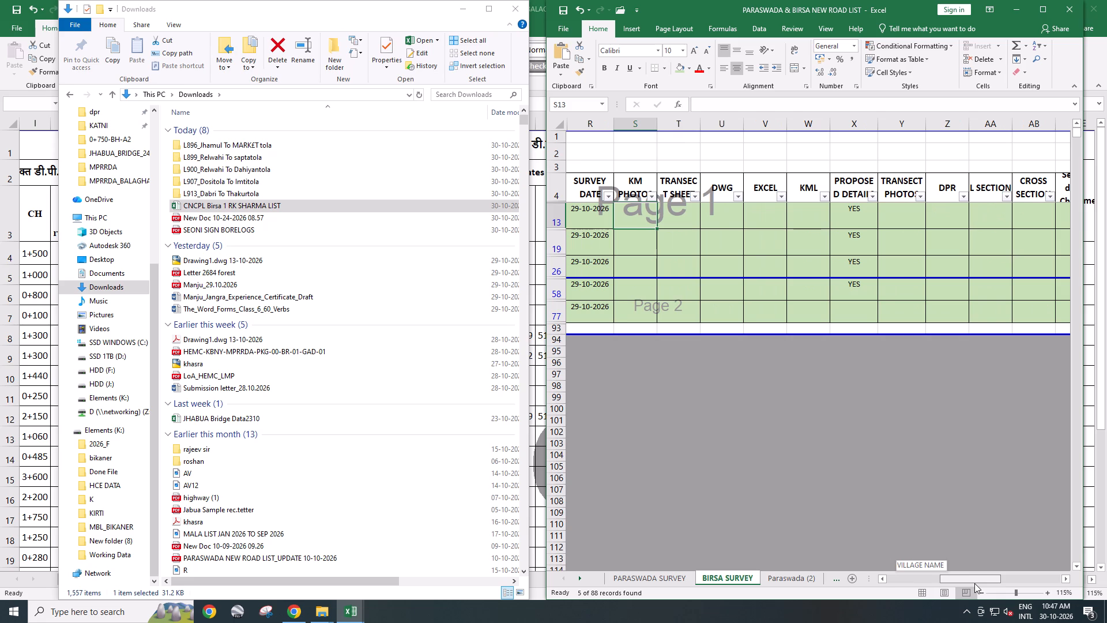
{"action": "left_click_drag", "start_coordinate": [974, 583], "coordinate": [953, 591]}
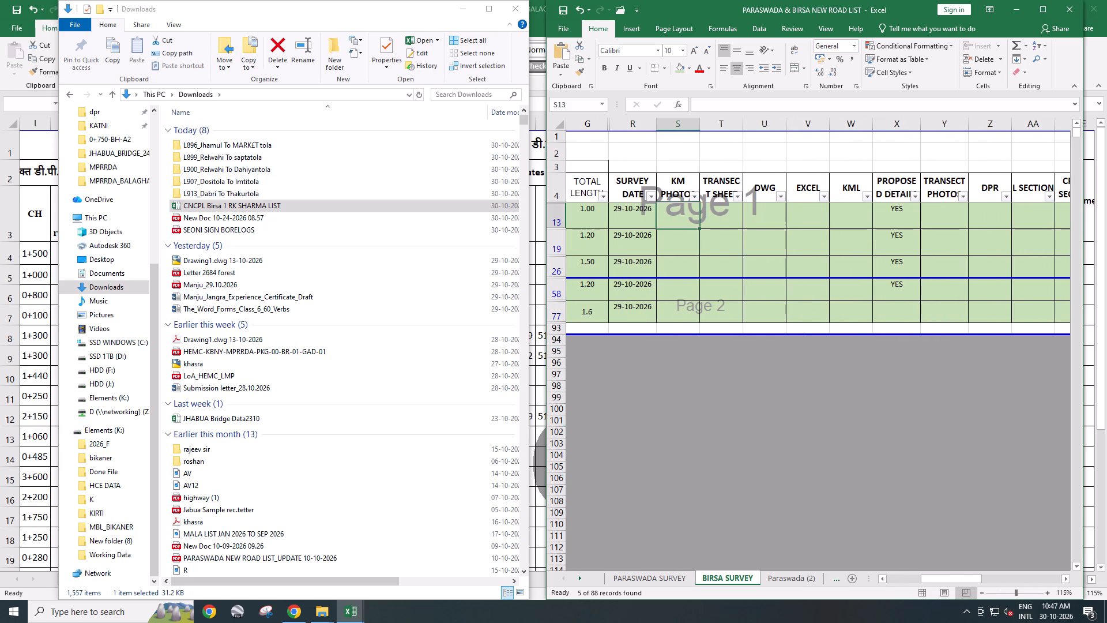
{"action": "left_click_drag", "start_coordinate": [925, 579], "coordinate": [915, 583]}
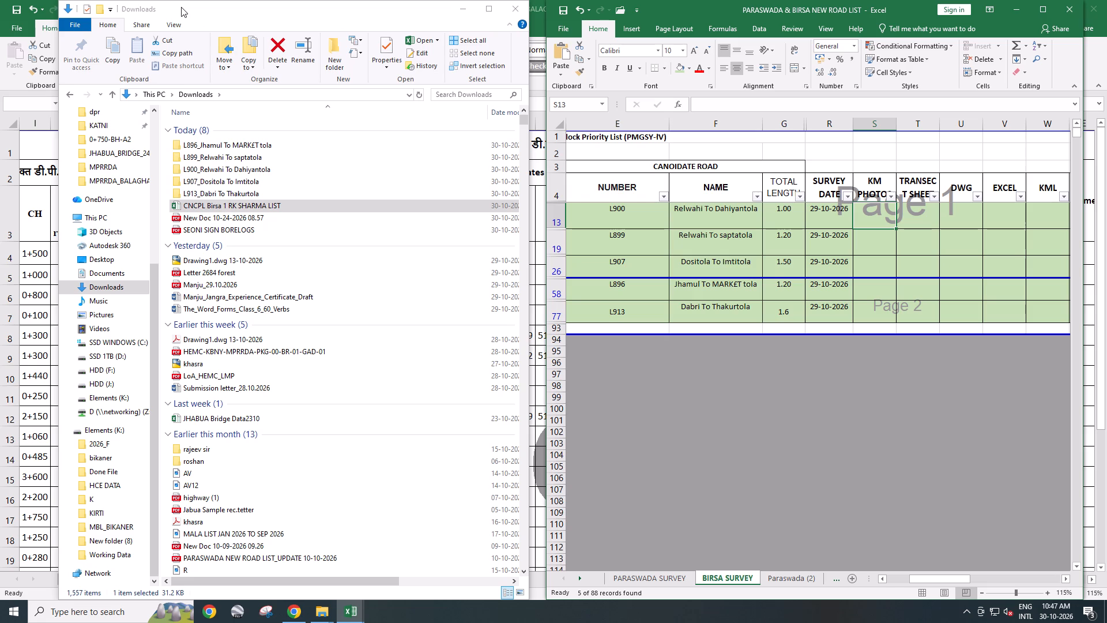
{"action": "double_click", "coordinate": [242, 167]}
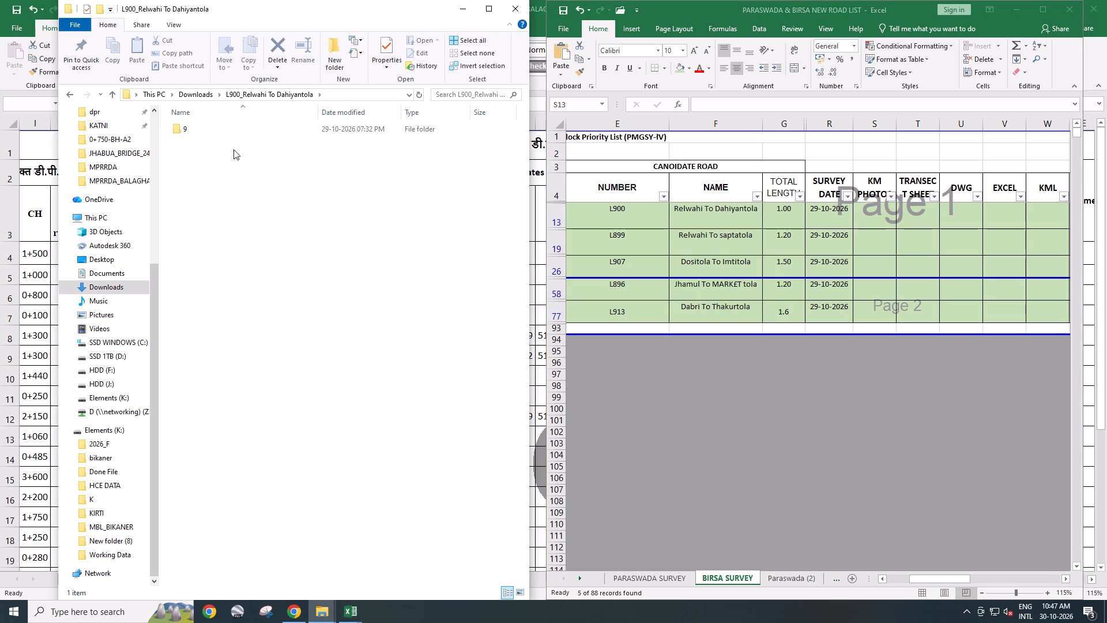
{"action": "double_click", "coordinate": [219, 129]}
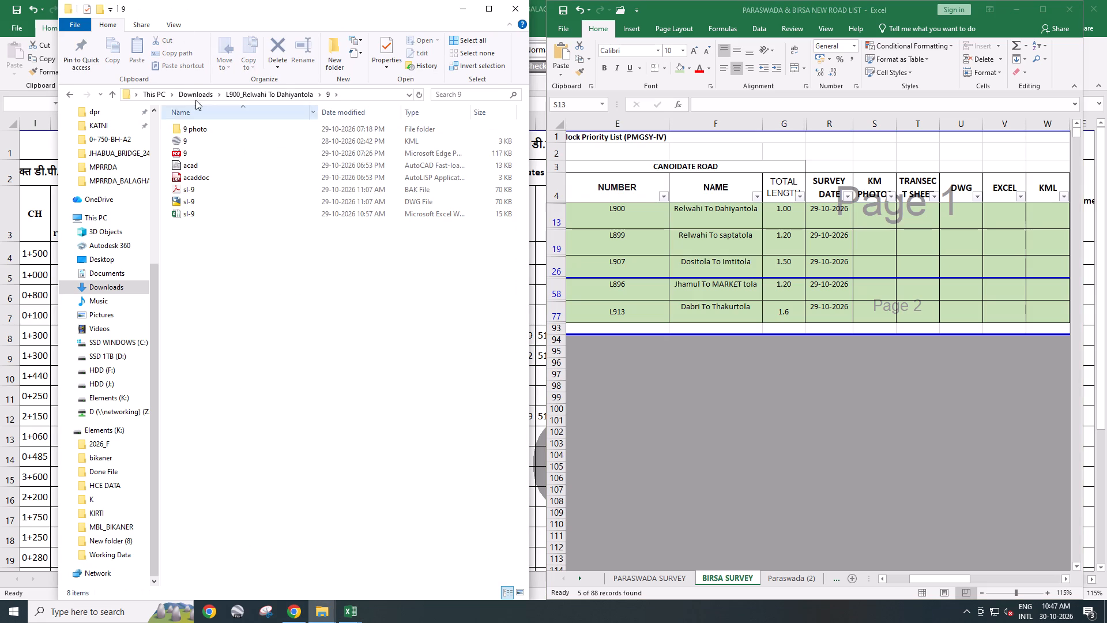
{"action": "left_click", "coordinate": [192, 88]}
{"action": "left_click", "coordinate": [192, 95]}
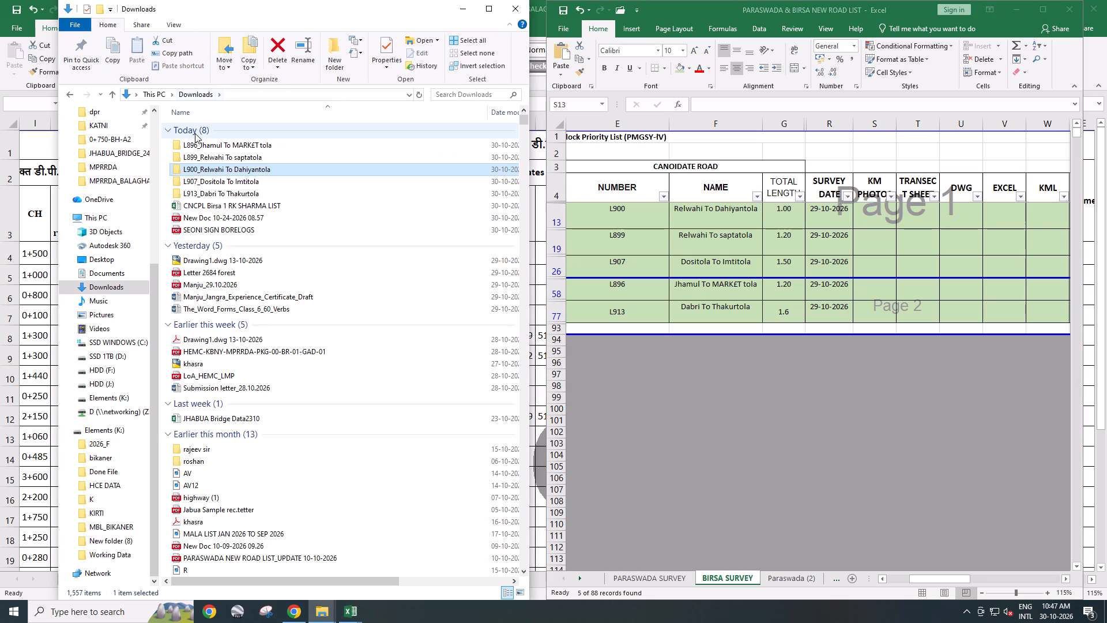
Rename the inner folder 9 inside the L900 road folder as "L900_Relwahi To Dahiyantola", copying the parent folder's name.
{"action": "key", "text": "F2"}
{"action": "key", "text": "ctrl+c"}
{"action": "left_click", "coordinate": [208, 185]}
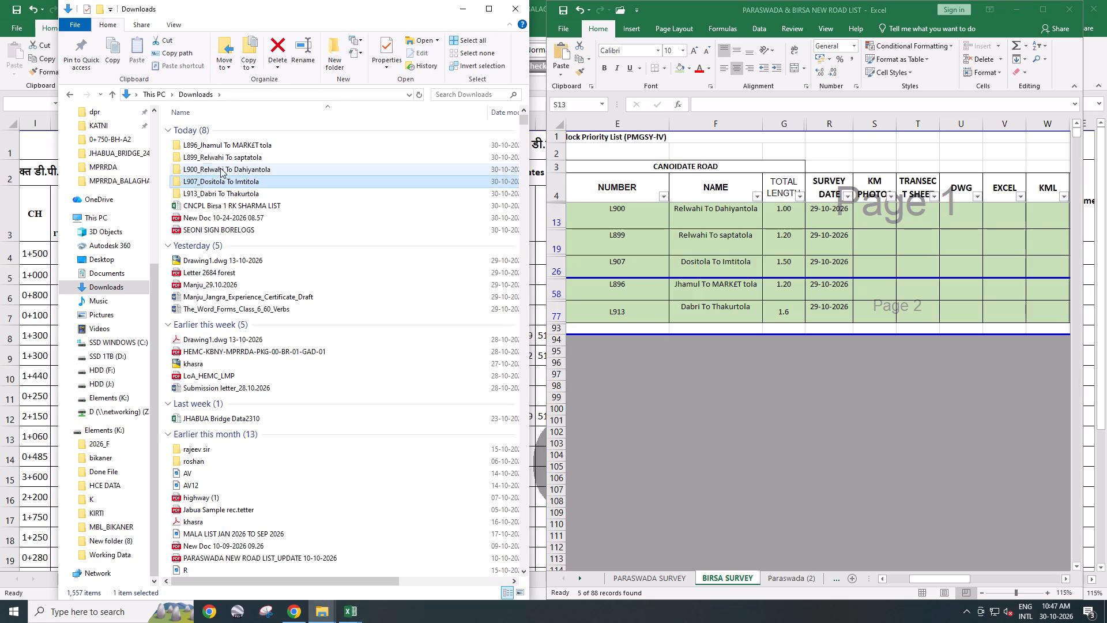
{"action": "double_click", "coordinate": [220, 168]}
{"action": "left_click", "coordinate": [209, 130]}
{"action": "key", "text": "F2"}
{"action": "key", "text": "ctrl+v"}
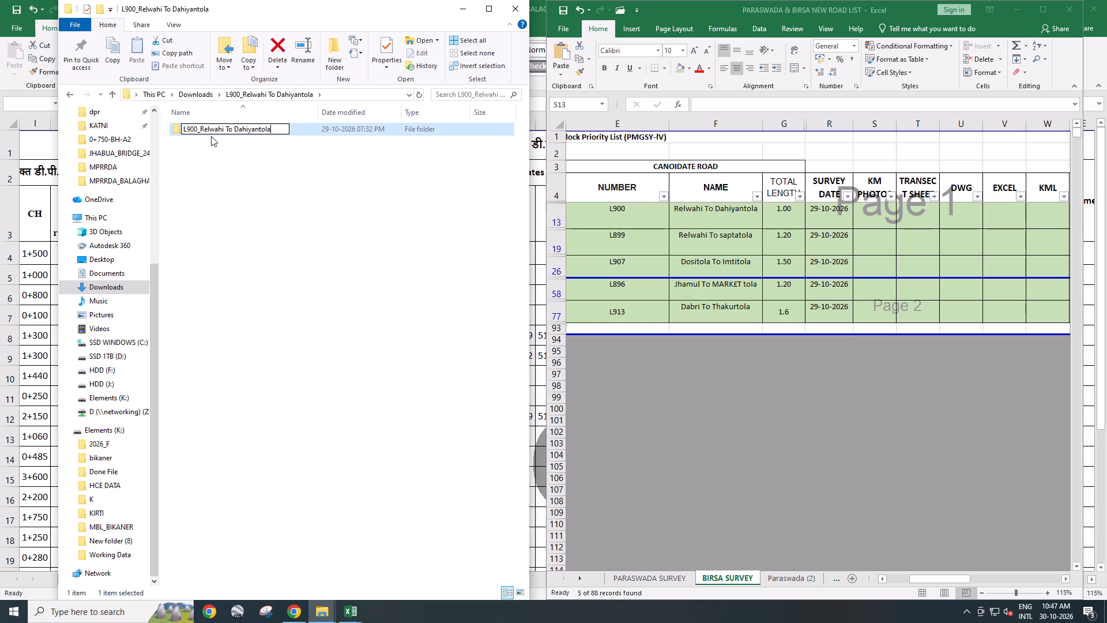
{"action": "left_click", "coordinate": [225, 160]}
Rename the 9 photo folder inside the inner L900 folder as "L900_Relwahi To Dahiyantola KM PHOTOS".
{"action": "double_click", "coordinate": [288, 129]}
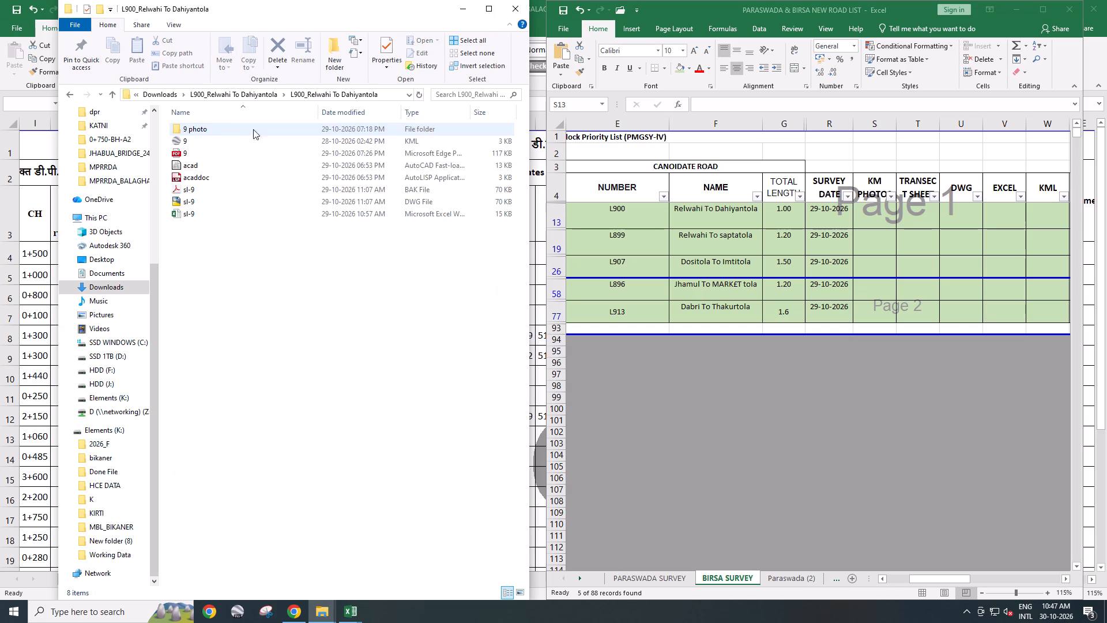
{"action": "left_click", "coordinate": [234, 130]}
{"action": "key", "text": "F2"}
{"action": "key", "text": "ctrl+v"}
{"action": "key", "text": "space"}
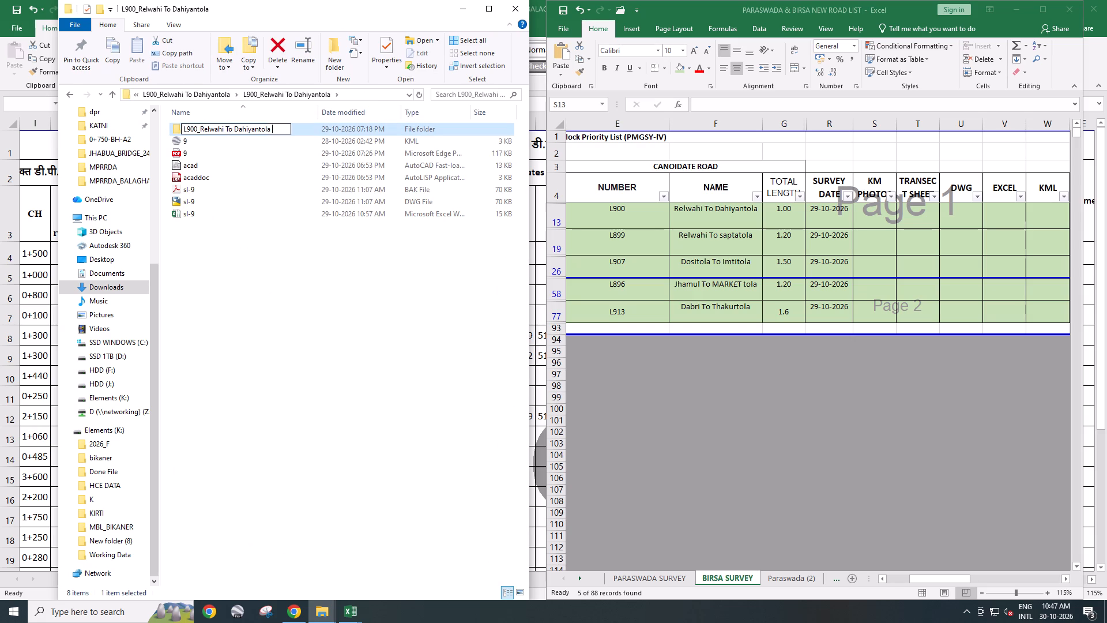
{"action": "type", "text": "KM PHOTO"}
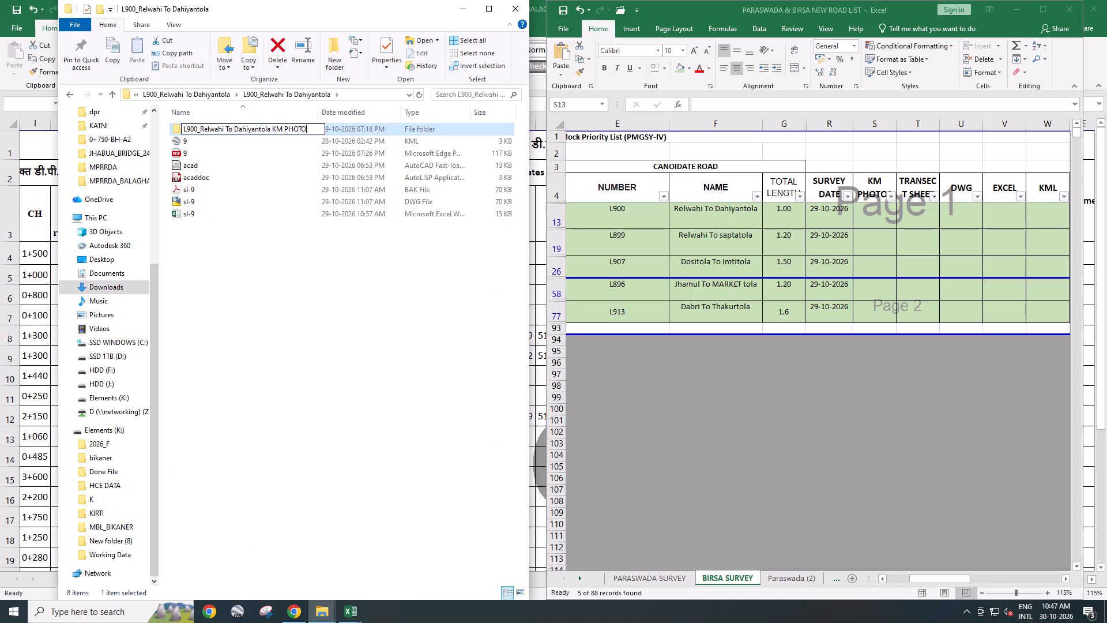
{"action": "key", "text": "s"}
Rename the sl-9 DWG drawing and the sl-9 Excel workbook each as "L900_Relwahi To Dahiyantola".
{"action": "left_click", "coordinate": [197, 200]}
{"action": "key", "text": "F2"}
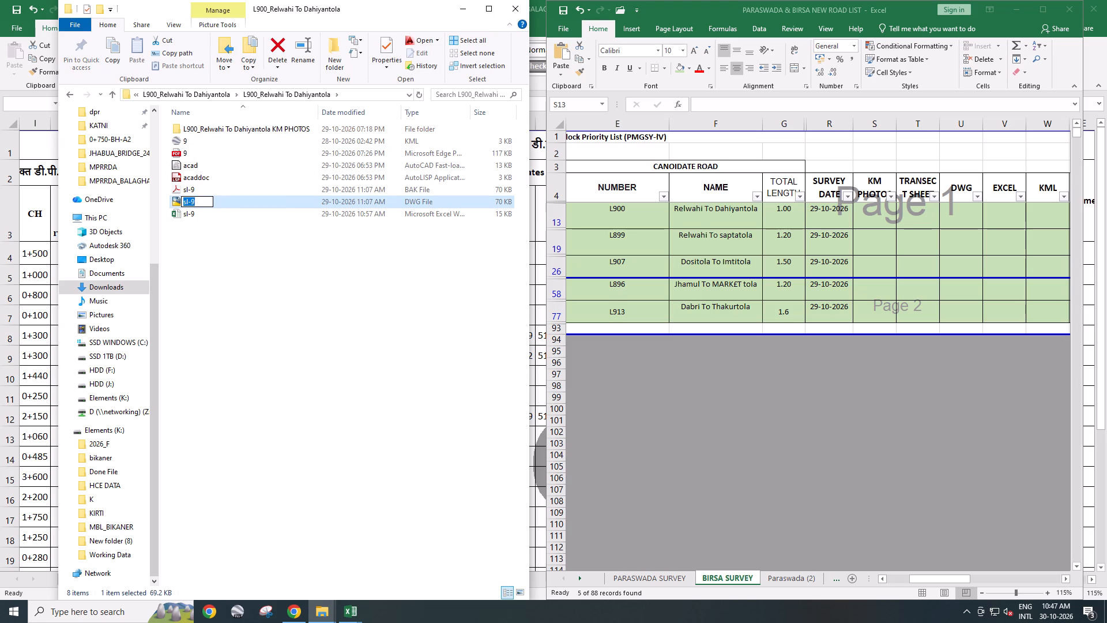
{"action": "key", "text": "ctrl+v"}
{"action": "left_click", "coordinate": [202, 217]}
{"action": "key", "text": "F2"}
{"action": "key", "text": "ctrl+v"}
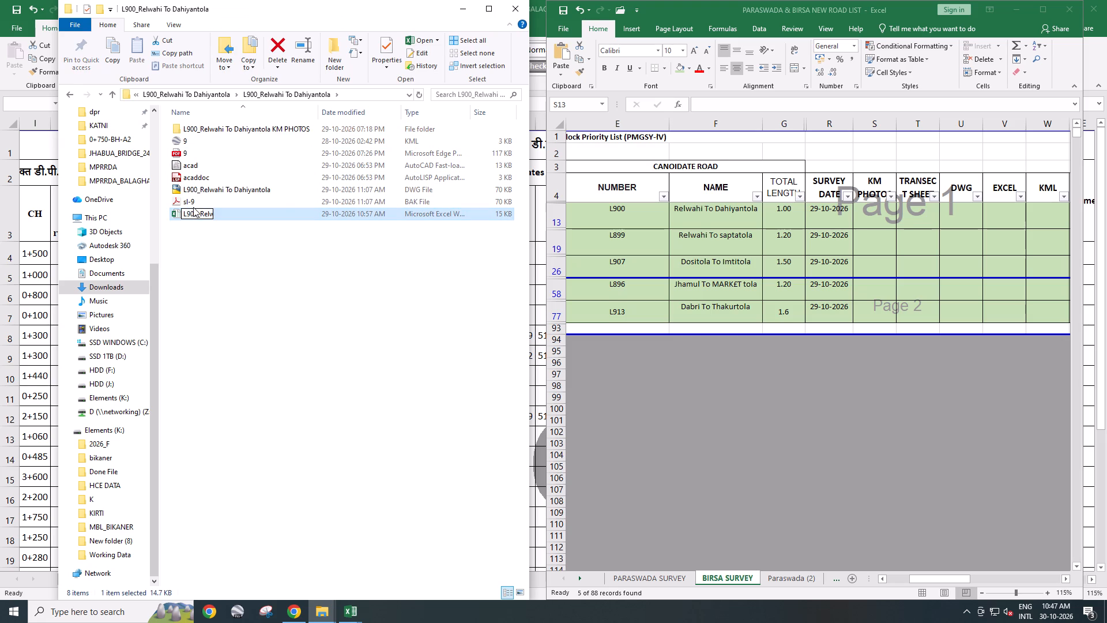
Rename the PDF file 9 in the inner L900 folder as "L900 TRANSECT WALK".
{"action": "left_click", "coordinate": [195, 157]}
{"action": "key", "text": "F2"}
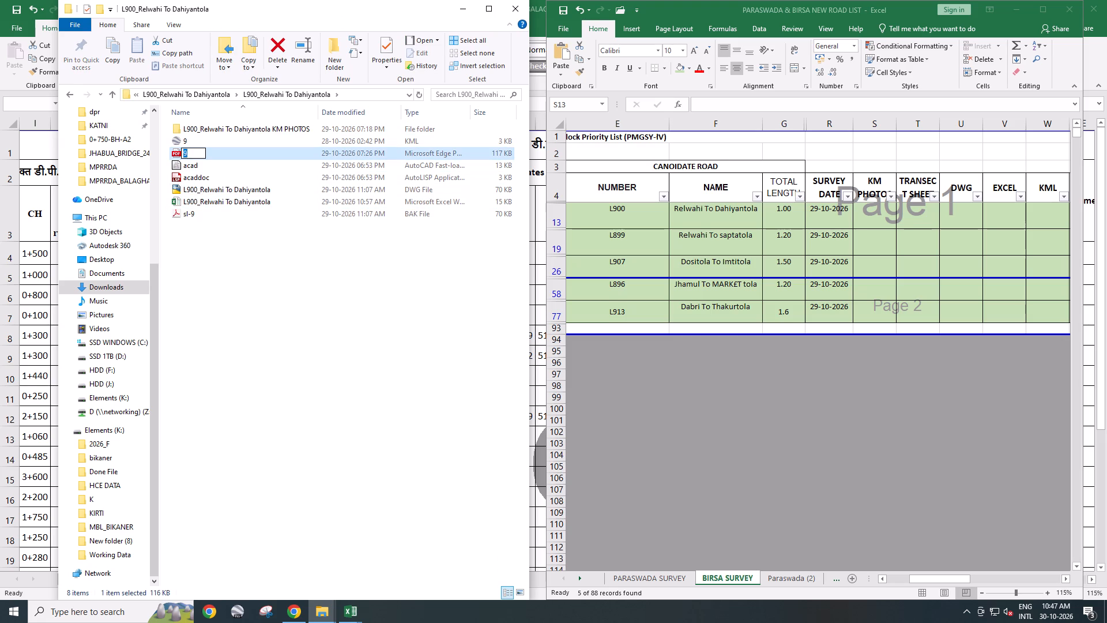
{"action": "type", "text": "L900 TRAMS"}
{"action": "key", "text": "BackSpace"}
{"action": "key", "text": "BackSpace"}
{"action": "type", "text": "NSECT W"}
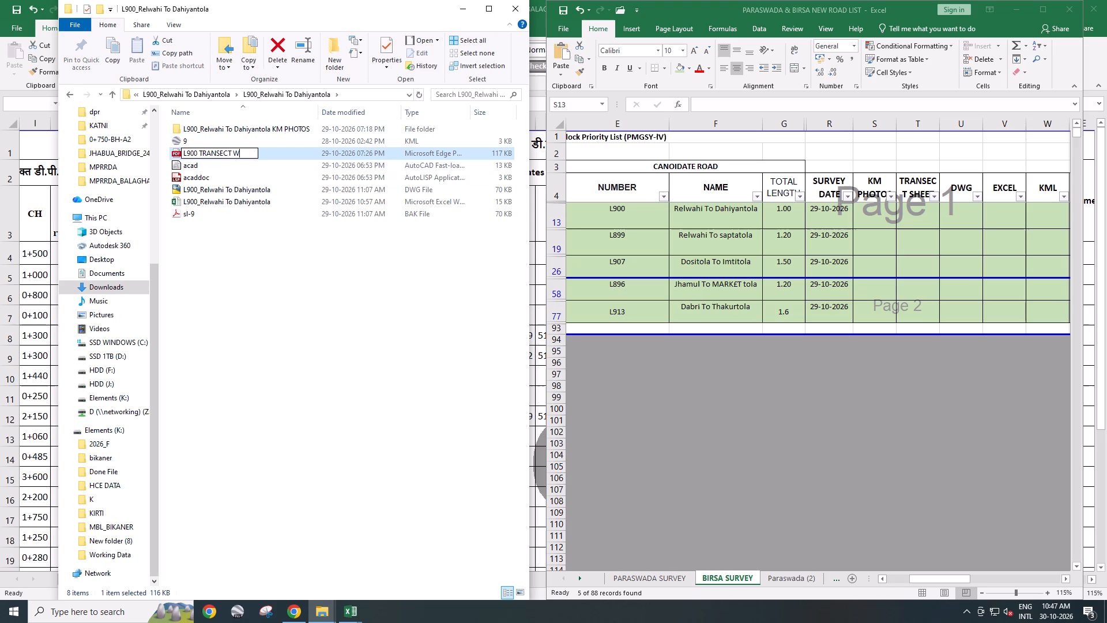
{"action": "key", "text": "BackSpace"}
{"action": "type", "text": "WALK"}
Open the name of the KML file 9 in the inner L900 folder for editing.
{"action": "left_click", "coordinate": [217, 143]}
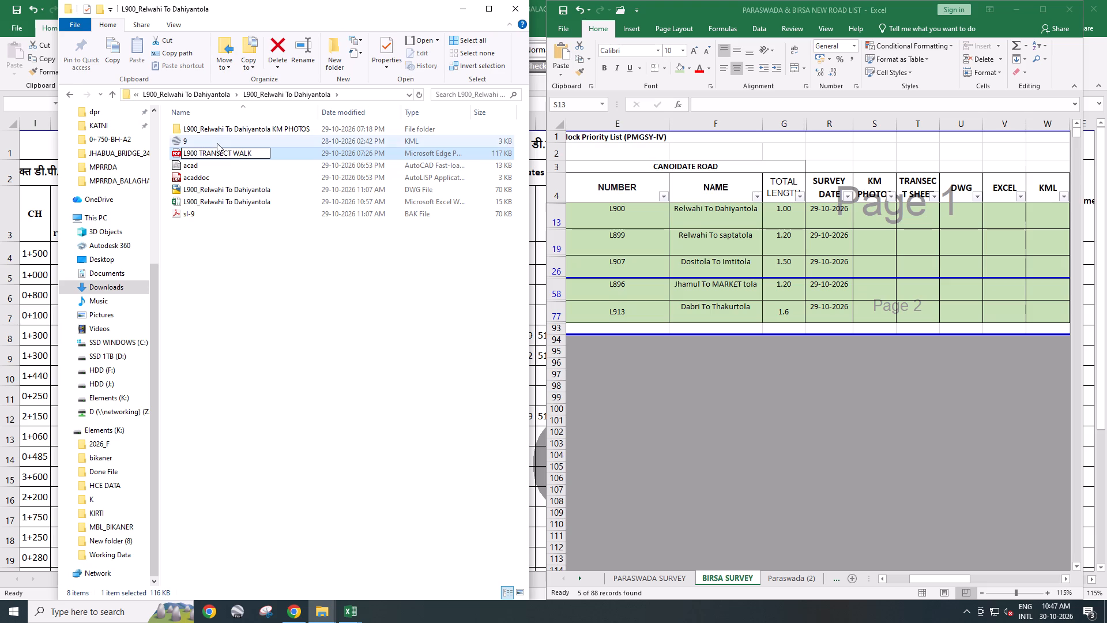
{"action": "key", "text": "F2"}
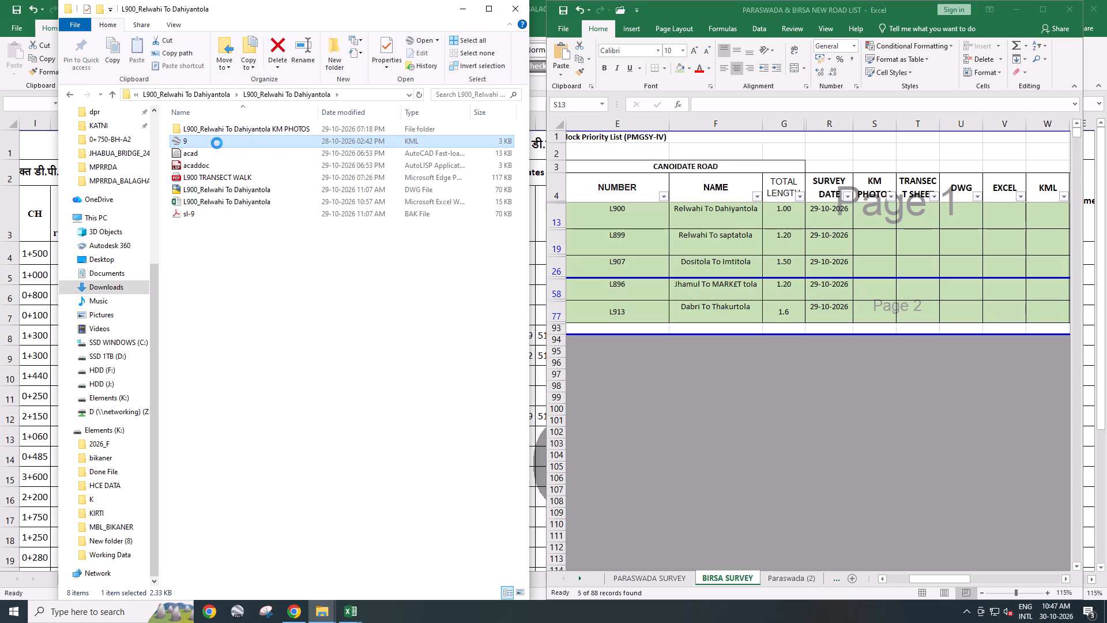
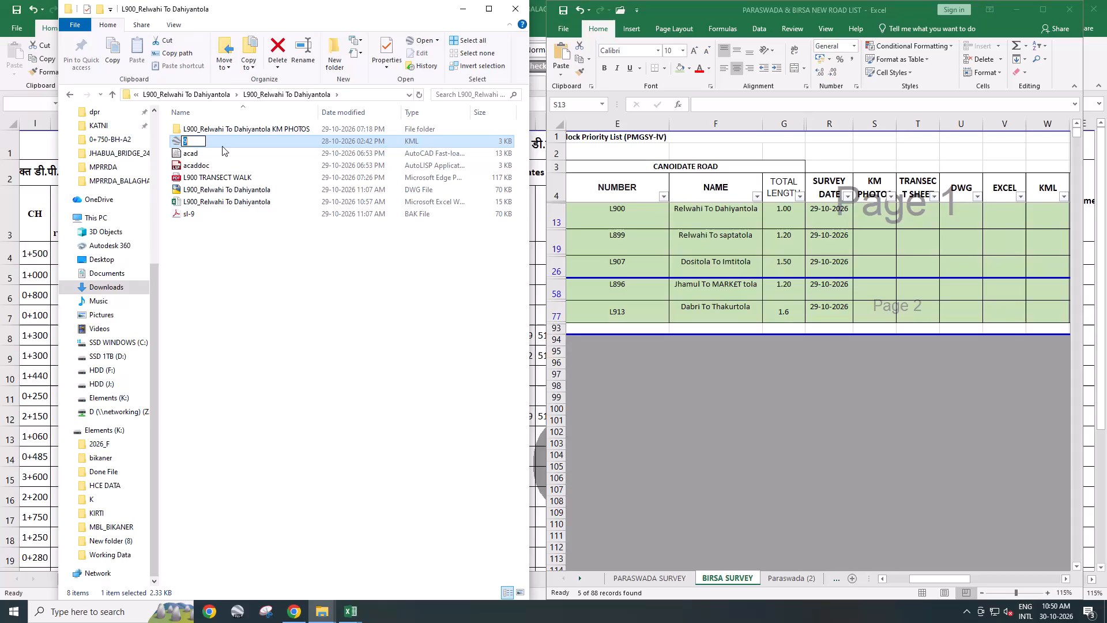
Rename the KML file 9 in the inner L900 folder as "L900".
{"action": "key", "text": "l"}
{"action": "type", "text": "900"}
{"action": "left_click", "coordinate": [226, 267]}
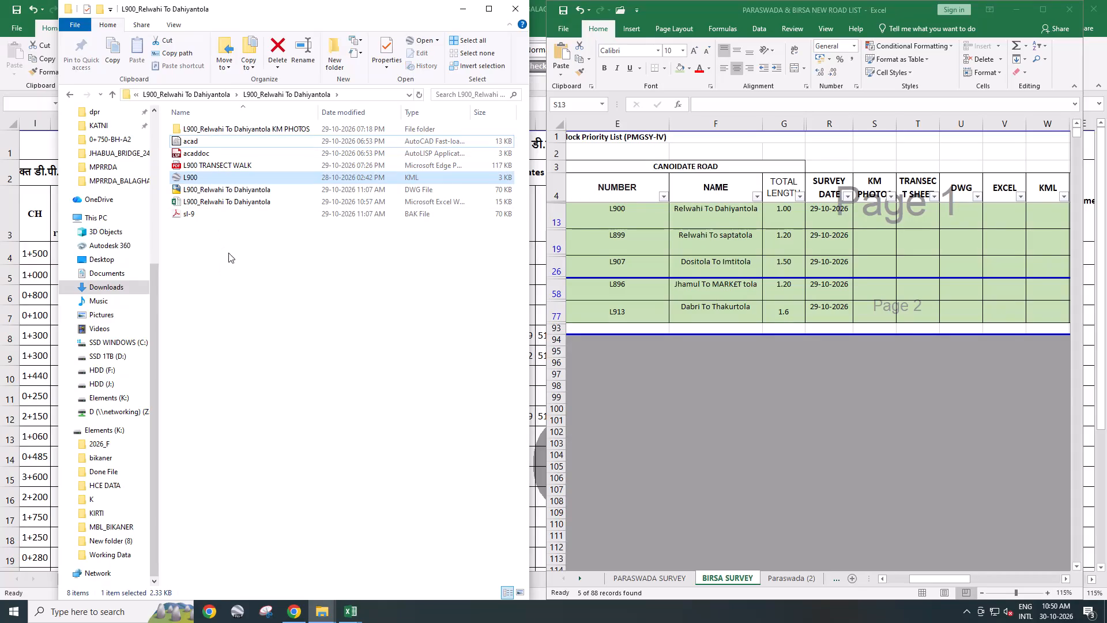
Delete the acad, acaddoc and sl-9 BAK files from the inner L900 folder and refresh the listing.
{"action": "left_click", "coordinate": [208, 151]}
{"action": "left_click", "coordinate": [197, 214], "text": "ctrl"}
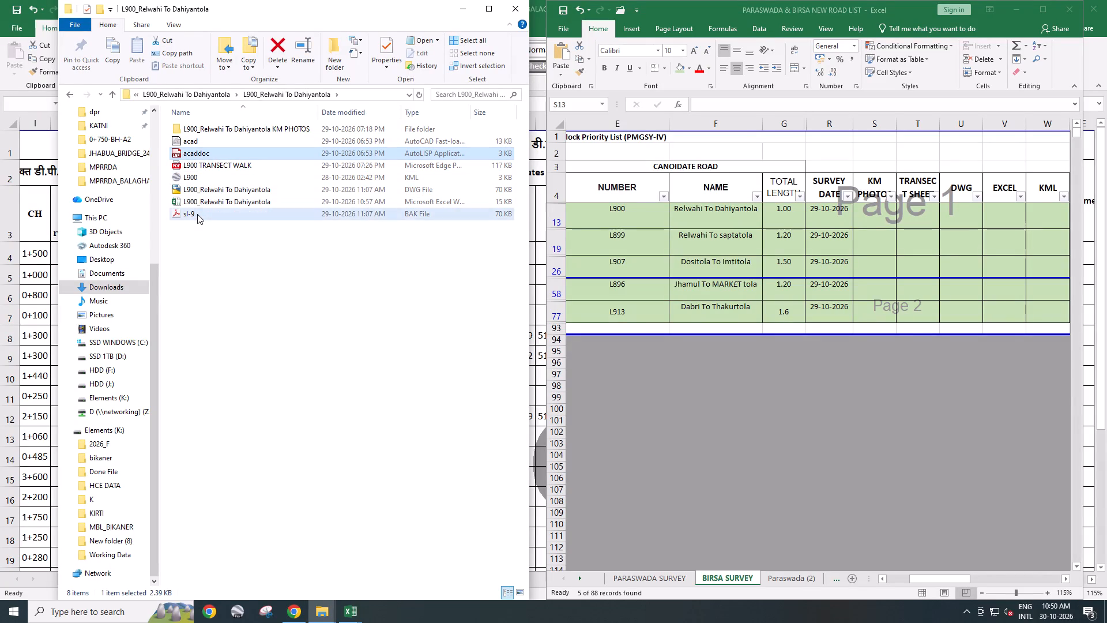
{"action": "left_click", "coordinate": [194, 144], "text": "ctrl"}
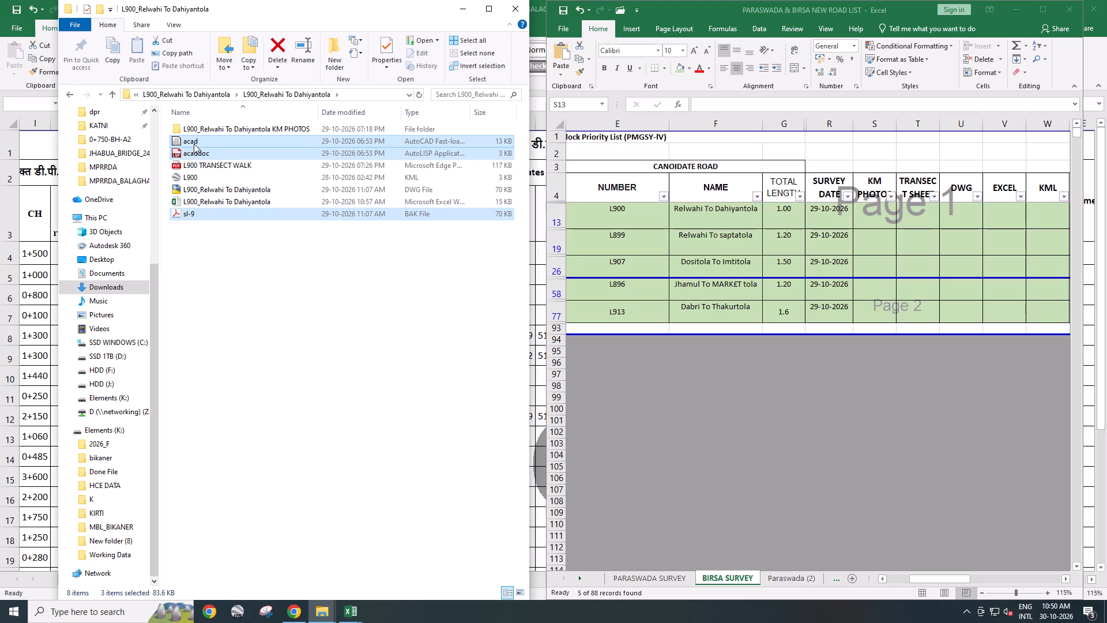
{"action": "key", "text": "Delete"}
{"action": "right_click", "coordinate": [201, 234]}
{"action": "left_click", "coordinate": [229, 277]}
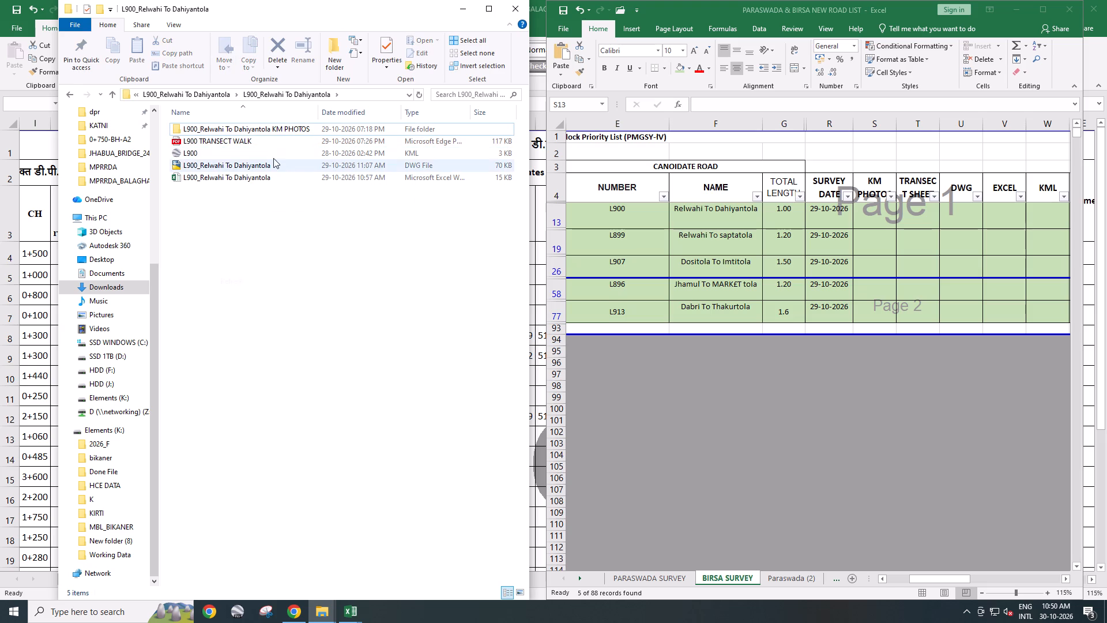
Check the last photo in the L900 KM PHOTOS folder and enter 0.900 as road L900's KM PHOTO value in the Birsa list.
{"action": "double_click", "coordinate": [258, 133]}
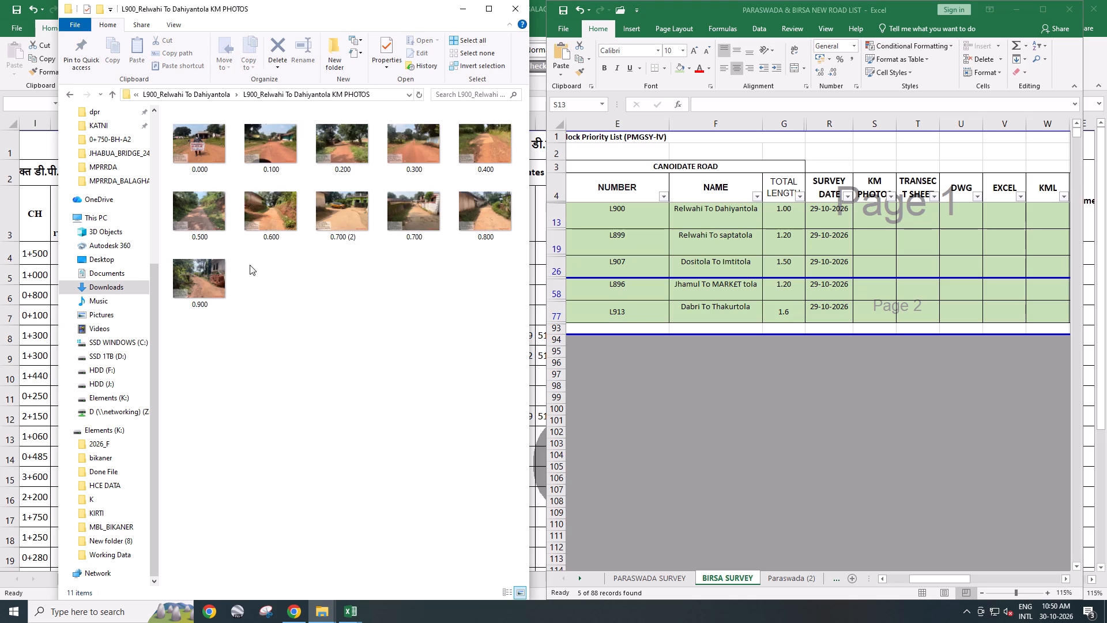
{"action": "double_click", "coordinate": [216, 265]}
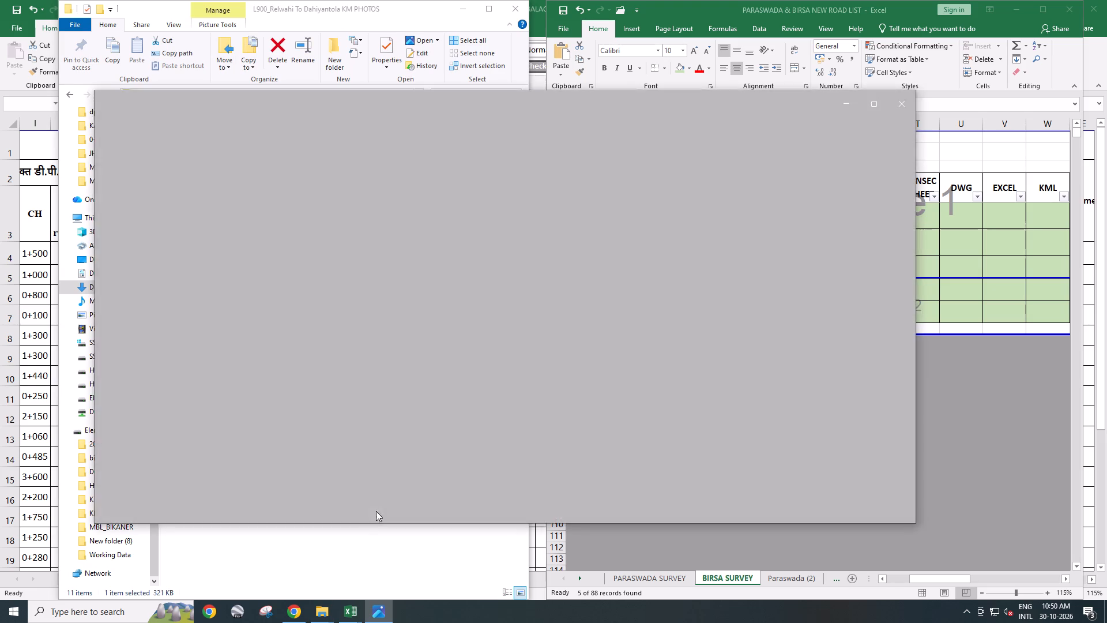
{"action": "left_click", "coordinate": [901, 111]}
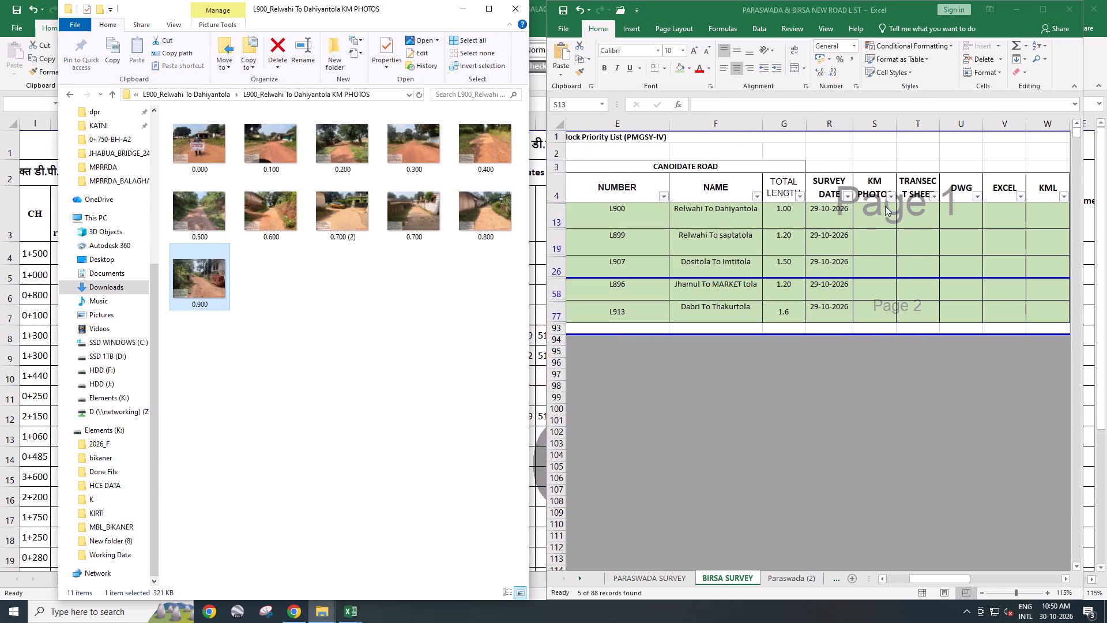
{"action": "left_click", "coordinate": [858, 227]}
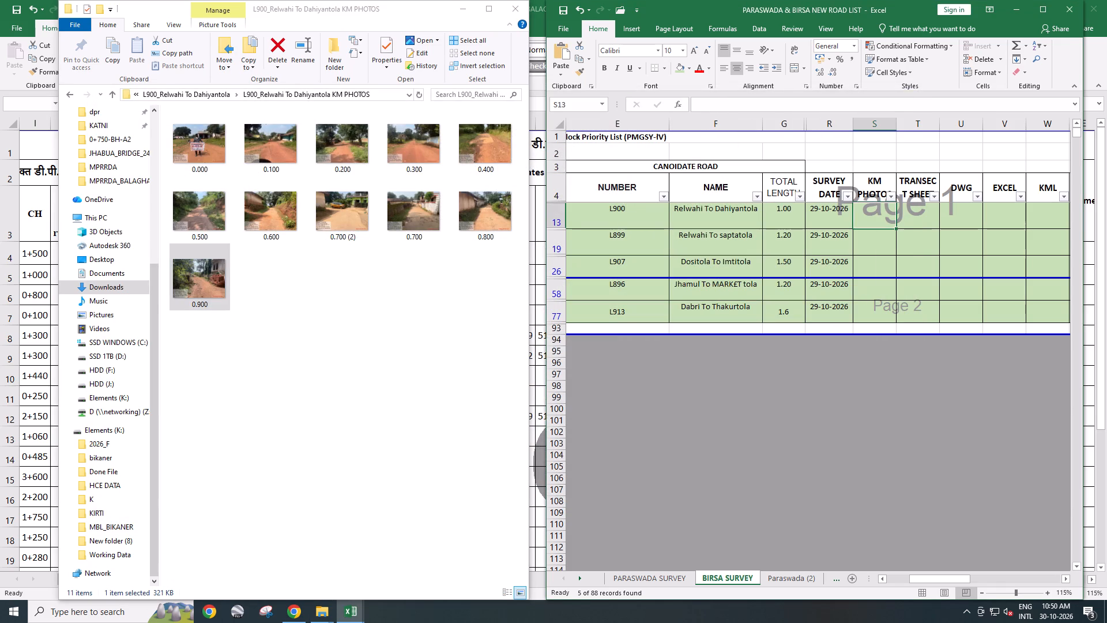
{"action": "type", "text": "0.900"}
{"action": "key", "text": "Right"}
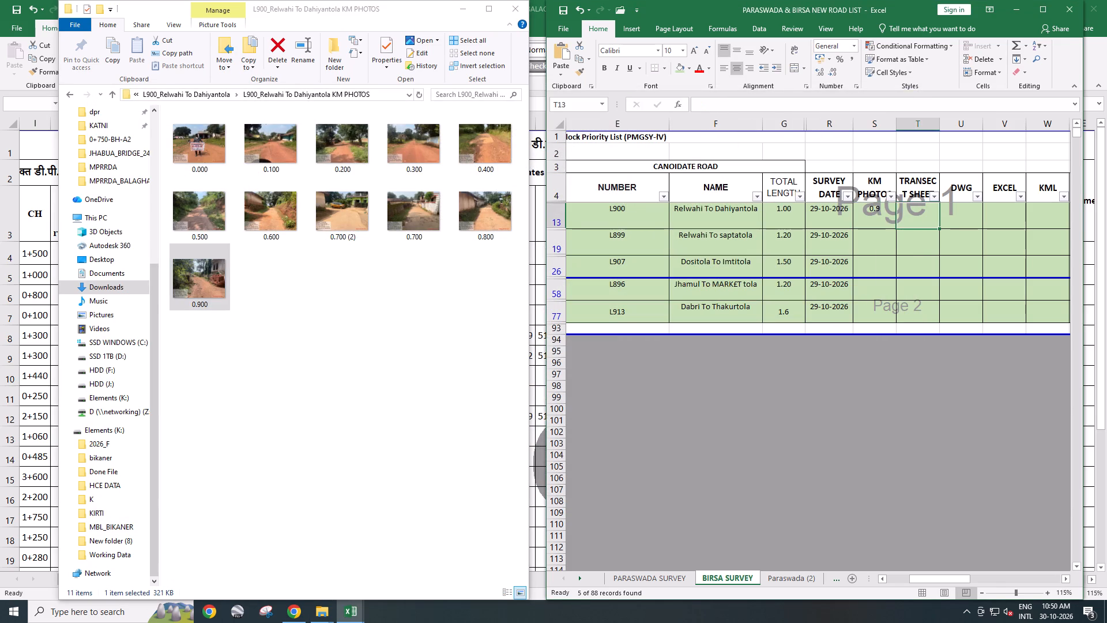
Read the end chainage in the L900 TRANSECT WALK PDF and enter 0.851 as road L900's transect sheet value.
{"action": "left_click", "coordinate": [209, 91]}
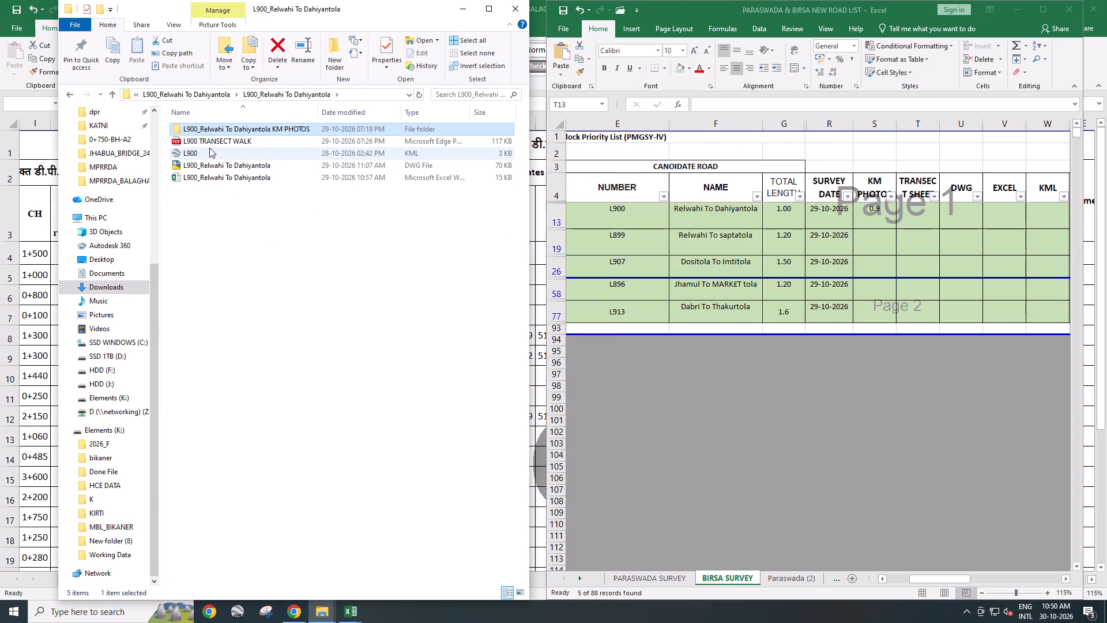
{"action": "double_click", "coordinate": [210, 142]}
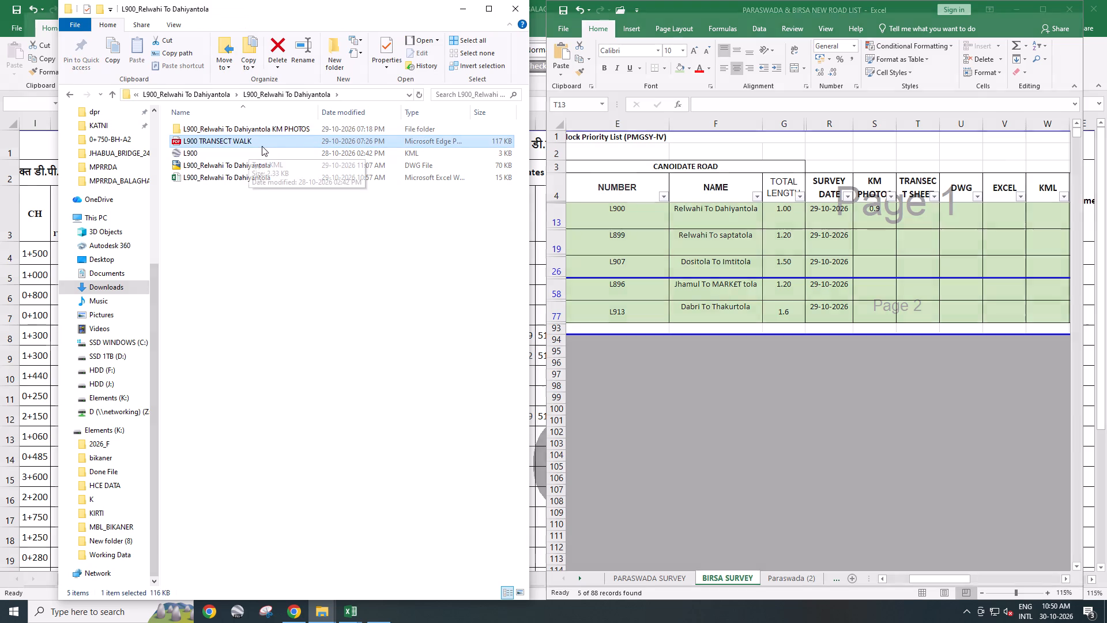
{"action": "left_click", "coordinate": [634, 210]}
{"action": "scroll", "coordinate": [613, 226], "scroll_direction": "down", "scroll_amount": 1}
{"action": "scroll", "coordinate": [613, 226], "scroll_direction": "up", "scroll_amount": 1}
{"action": "scroll", "coordinate": [609, 215], "scroll_direction": "down", "scroll_amount": 1}
{"action": "scroll", "coordinate": [609, 215], "scroll_direction": "up", "scroll_amount": 1}
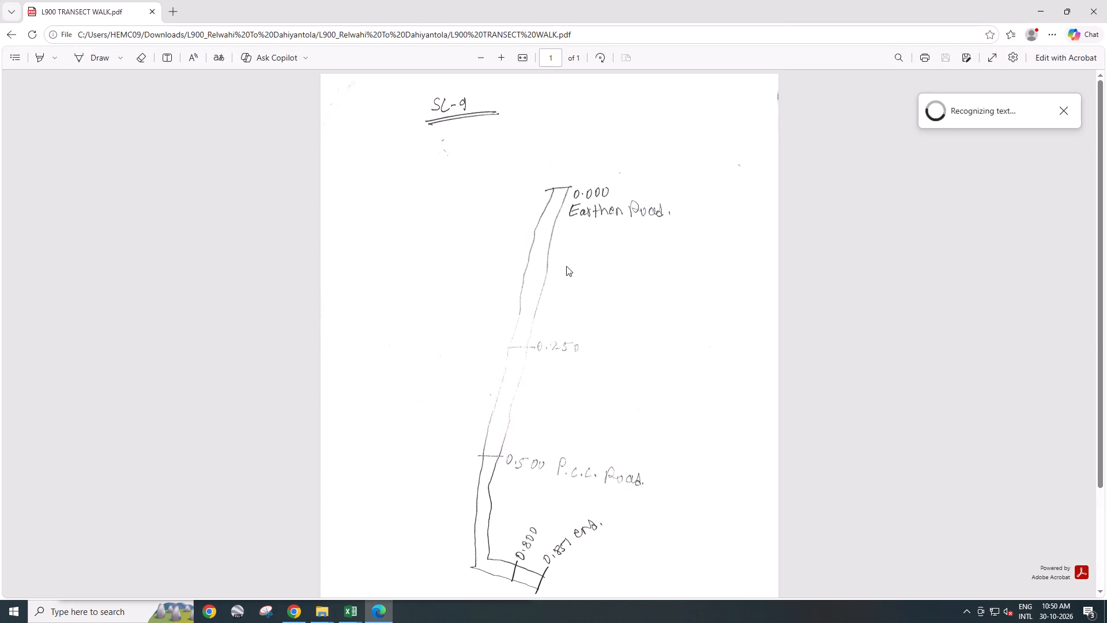
{"action": "left_click", "coordinate": [1090, 11]}
{"action": "left_click", "coordinate": [854, 210]}
{"action": "type", "text": "0.851"}
{"action": "key", "text": "Return"}
{"action": "key", "text": "Right"}
{"action": "key", "text": "Up"}
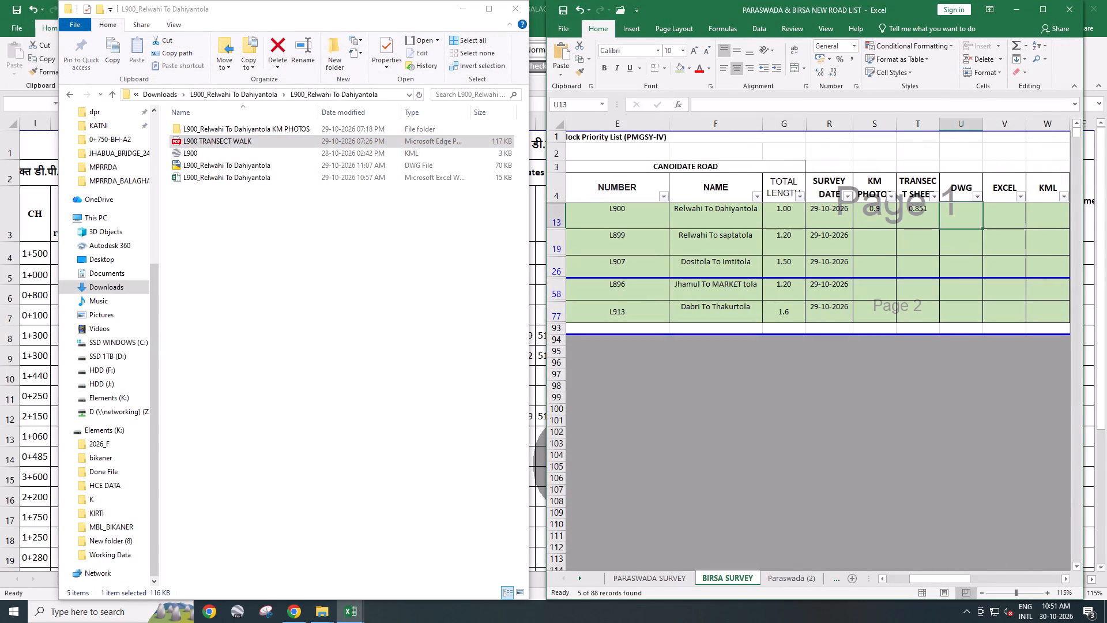
Examine the length label and end chainage in the L900 DWG drawing, then close it without saving.
{"action": "double_click", "coordinate": [236, 168]}
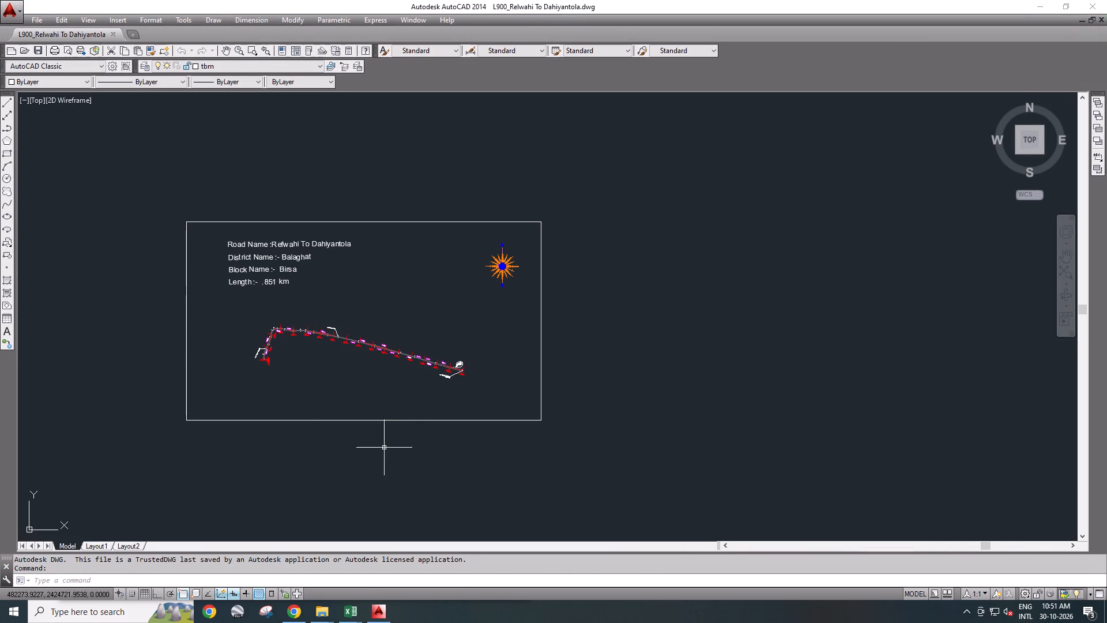
{"action": "scroll", "coordinate": [469, 392], "scroll_direction": "up", "scroll_amount": 3}
{"action": "scroll", "coordinate": [431, 344], "scroll_direction": "up", "scroll_amount": 3}
{"action": "scroll", "coordinate": [568, 362], "scroll_direction": "down", "scroll_amount": 6}
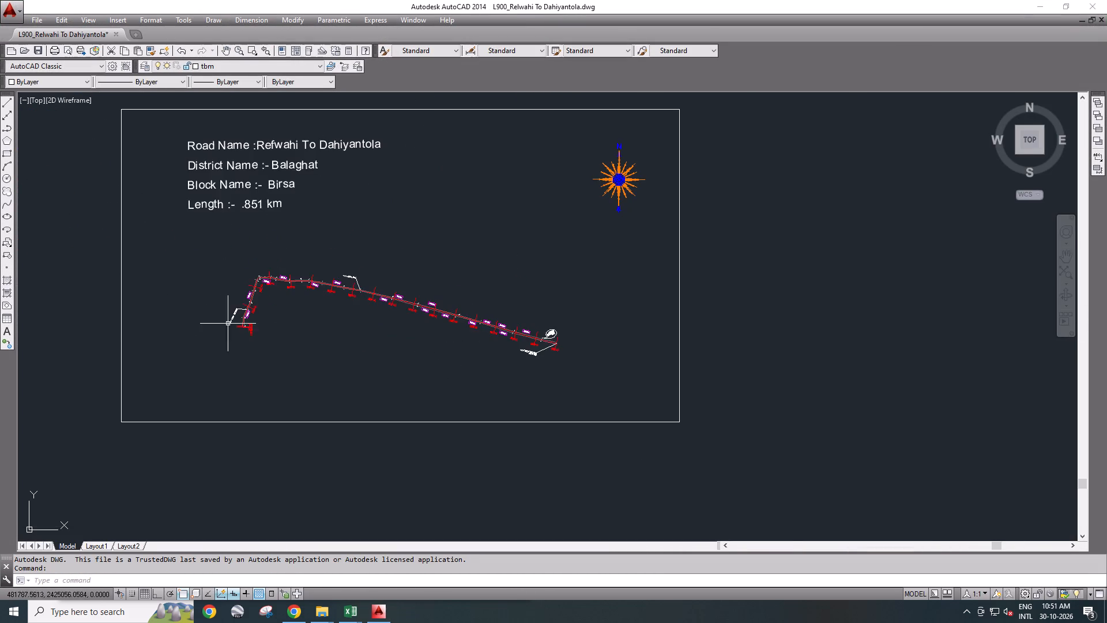
{"action": "scroll", "coordinate": [221, 326], "scroll_direction": "up", "scroll_amount": 3}
{"action": "scroll", "coordinate": [288, 335], "scroll_direction": "up", "scroll_amount": 3}
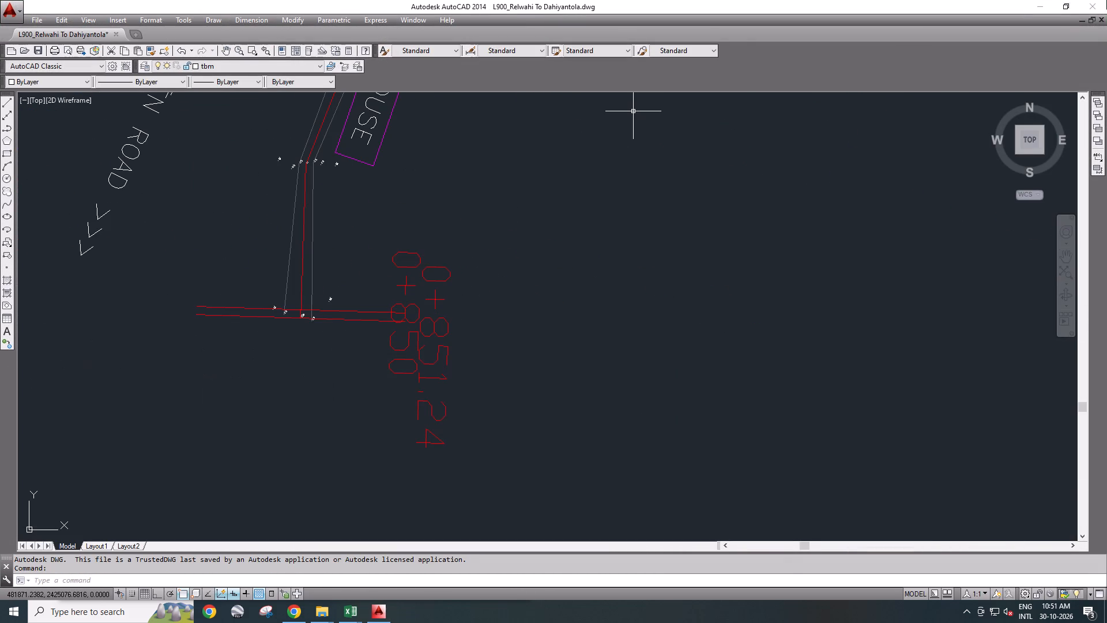
{"action": "left_click", "coordinate": [1106, 0]}
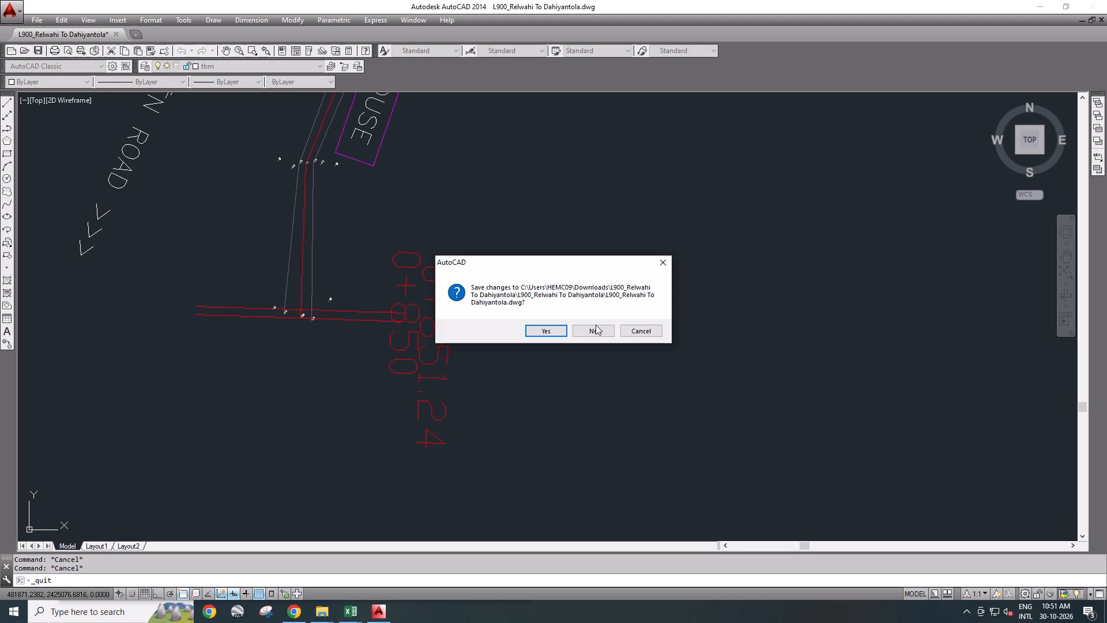
{"action": "left_click", "coordinate": [596, 325]}
{"action": "left_click", "coordinate": [606, 330]}
{"action": "left_click", "coordinate": [581, 332]}
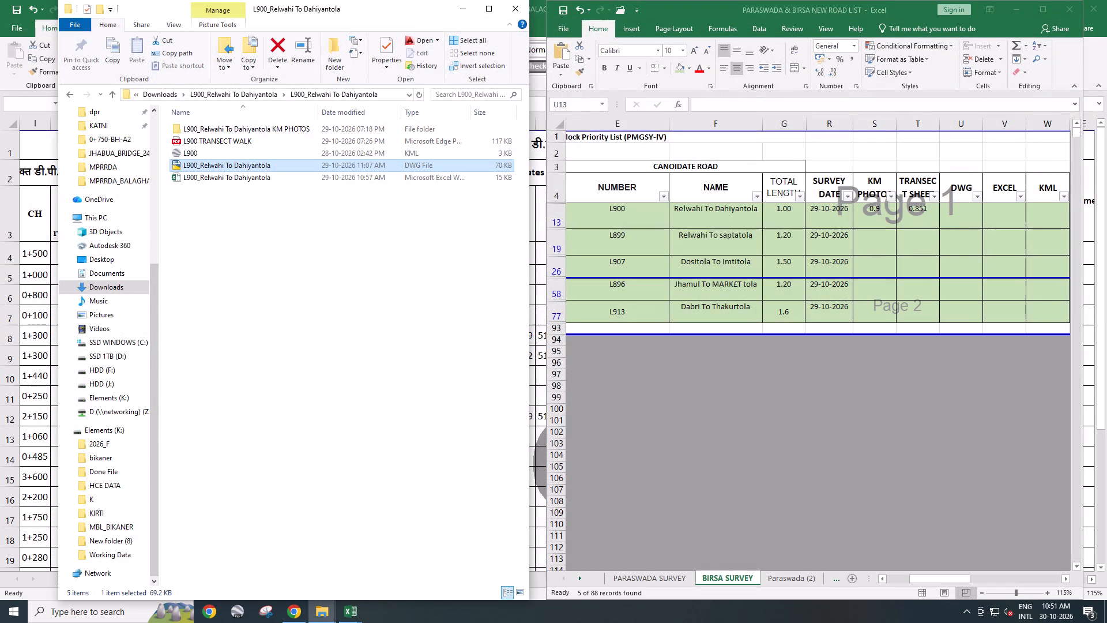
Copy road L900's transect sheet value 0.851 into its DWG and EXCEL cells.
{"action": "left_click", "coordinate": [839, 217]}
{"action": "left_click", "coordinate": [927, 211]}
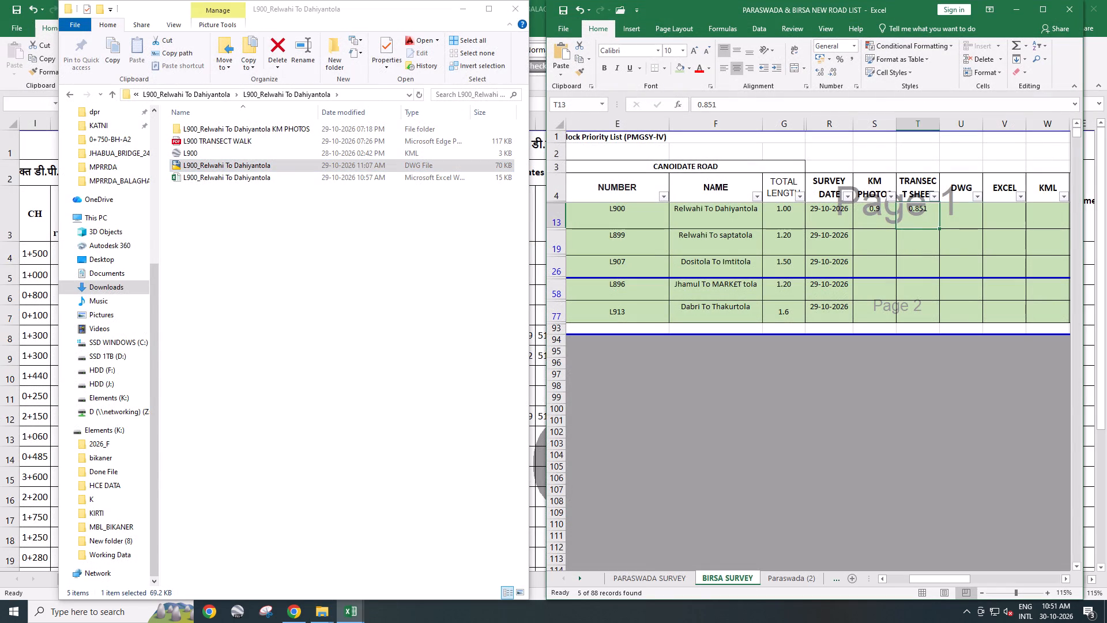
{"action": "key", "text": "ctrl+c"}
{"action": "left_click", "coordinate": [954, 214]}
{"action": "left_click", "coordinate": [999, 215], "text": "shift"}
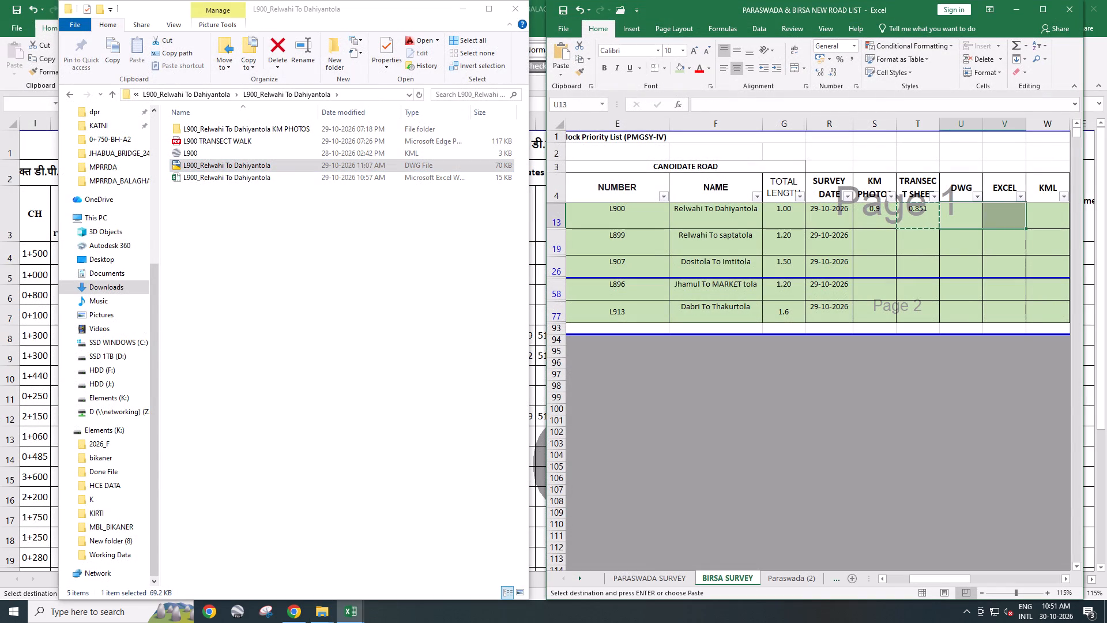
{"action": "key", "text": "ctrl+v"}
Enter YES in the KML column for road L900.
{"action": "left_click", "coordinate": [1045, 216]}
{"action": "key", "text": "y"}
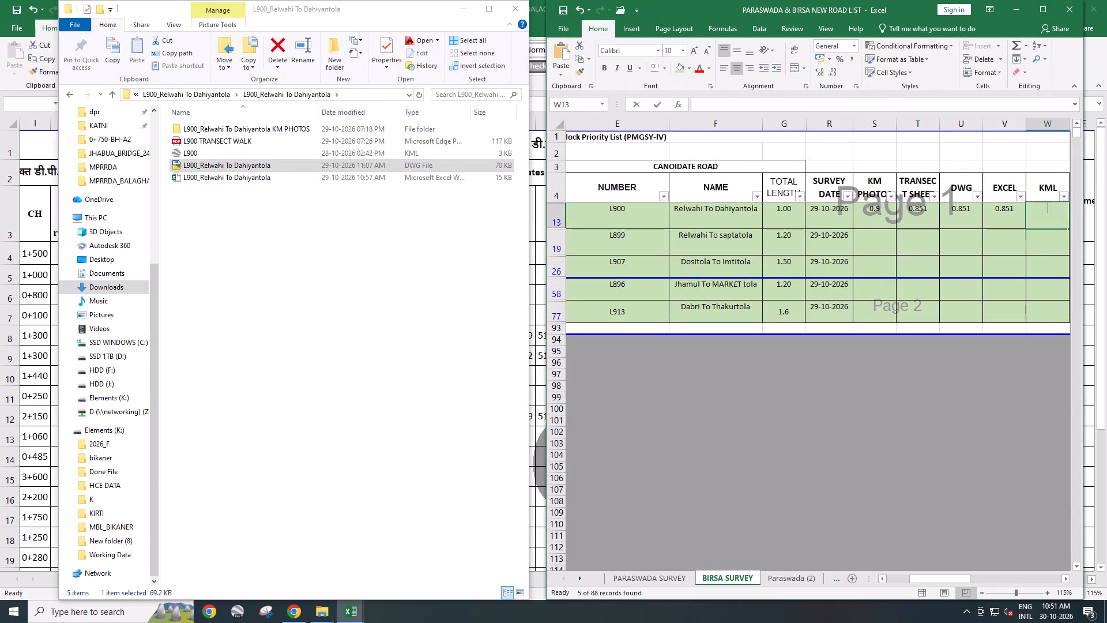
{"action": "type", "text": "ES"}
{"action": "key", "text": "Right"}
{"action": "key", "text": "Right"}
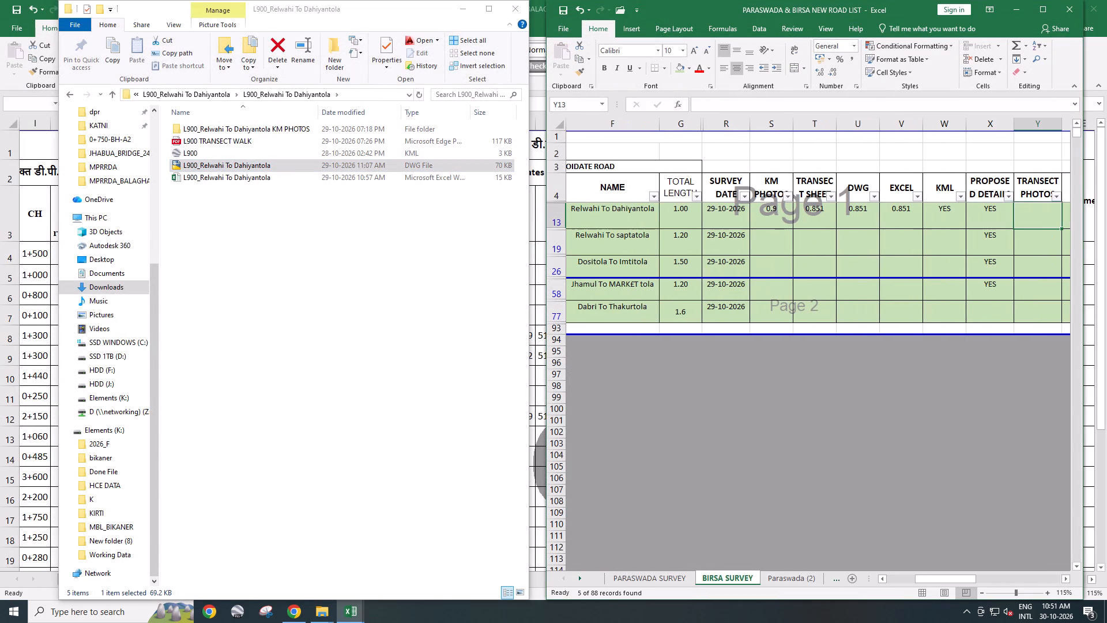
Check the L900 KM PHOTOS folder, enter YES in road L900's transect photo column, and save the workbook.
{"action": "double_click", "coordinate": [291, 131]}
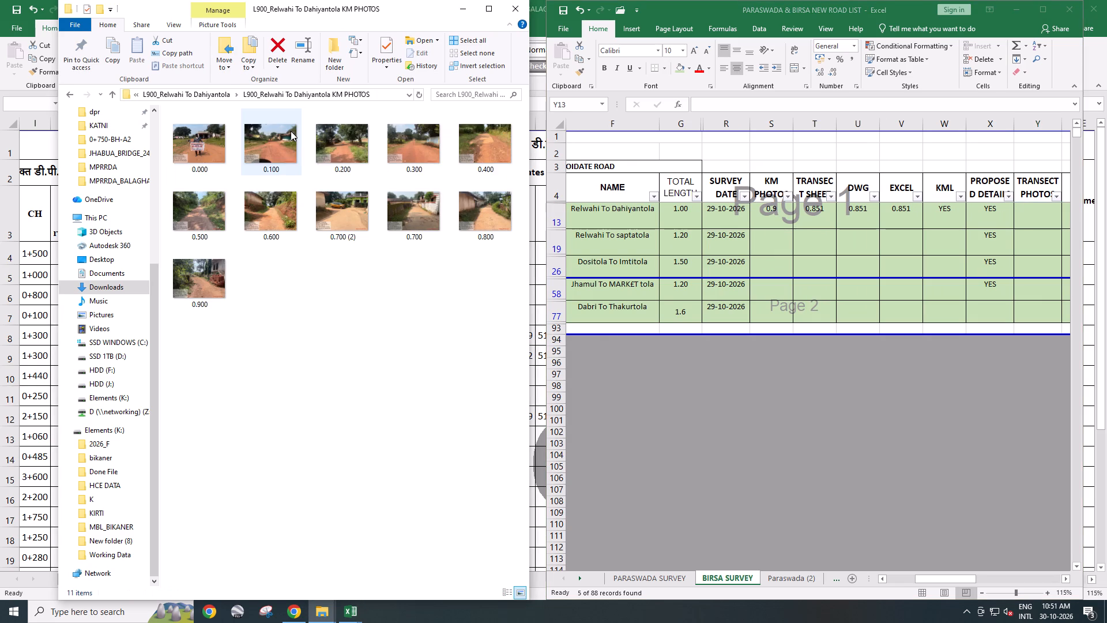
{"action": "left_click", "coordinate": [1034, 208]}
{"action": "type", "text": "YES"}
{"action": "key", "text": "ctrl+s"}
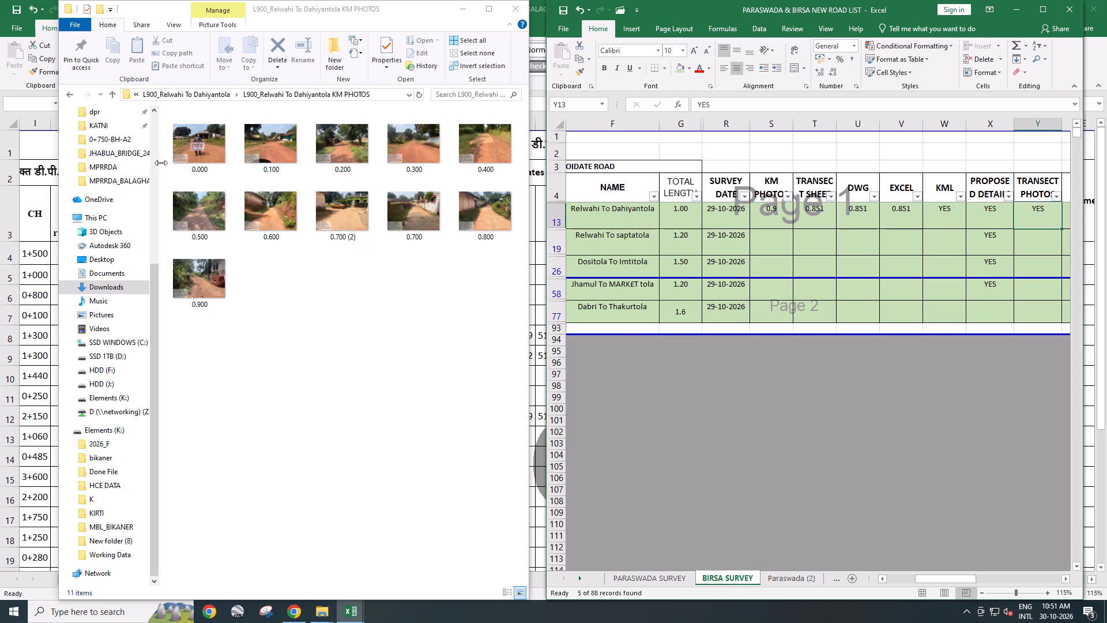
Rename folder 15 inside the L899 folder in Downloads as "L899_Relwahi To saptatola", reusing the parent folder's name.
{"action": "left_click", "coordinate": [196, 96]}
{"action": "left_click", "coordinate": [196, 96]}
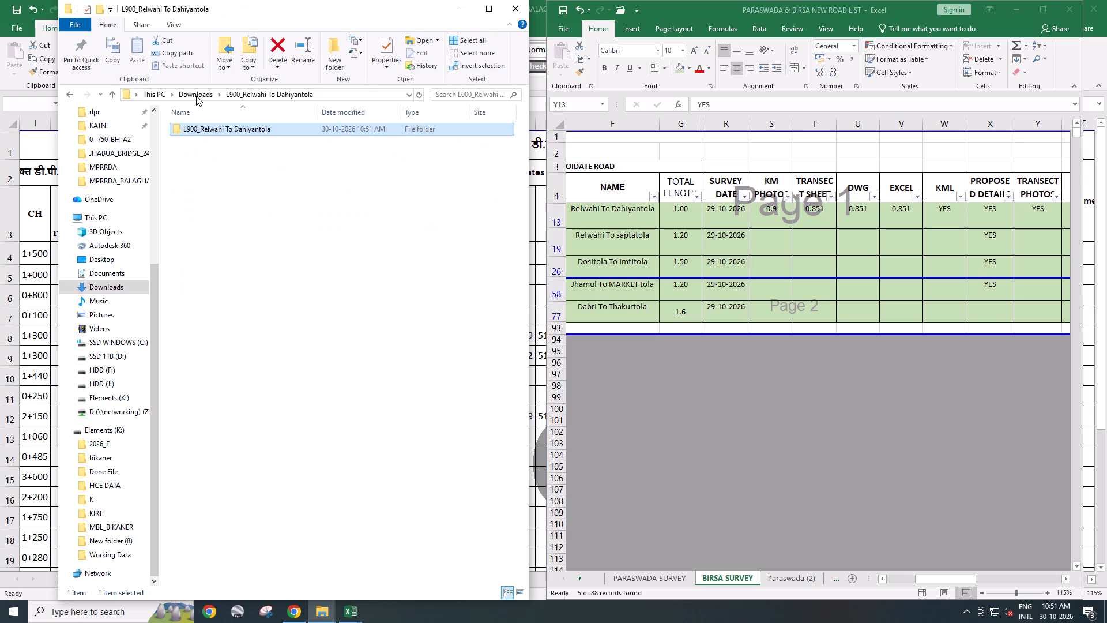
{"action": "left_click", "coordinate": [196, 96]}
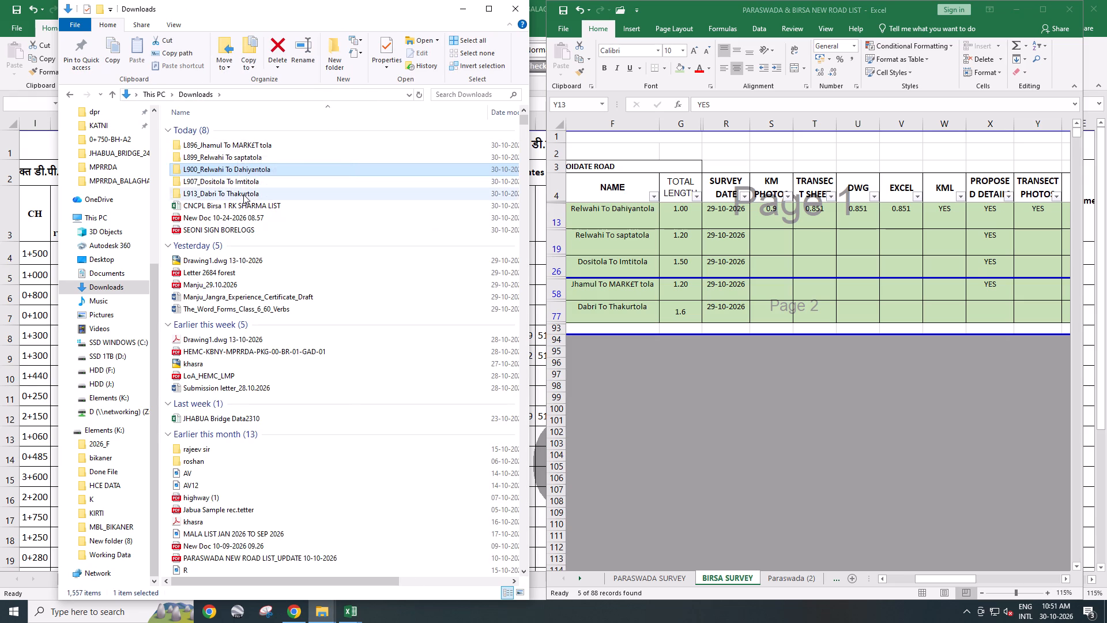
{"action": "left_click", "coordinate": [269, 159]}
{"action": "key", "text": "F2"}
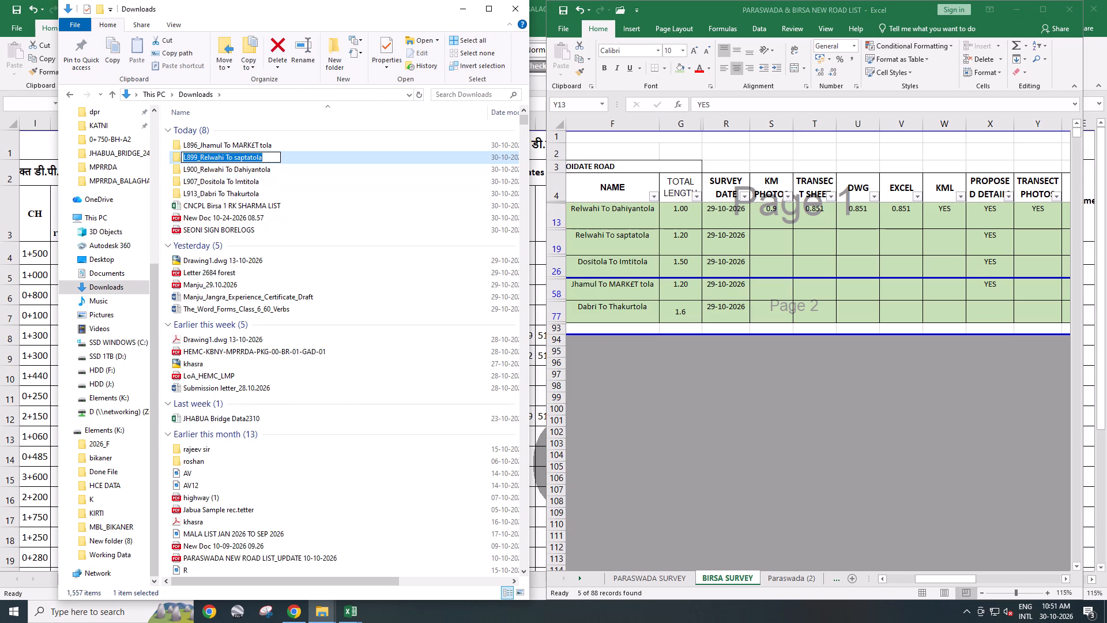
{"action": "key", "text": "ctrl+c"}
{"action": "left_click", "coordinate": [260, 172]}
{"action": "double_click", "coordinate": [255, 159]}
{"action": "left_click", "coordinate": [213, 133]}
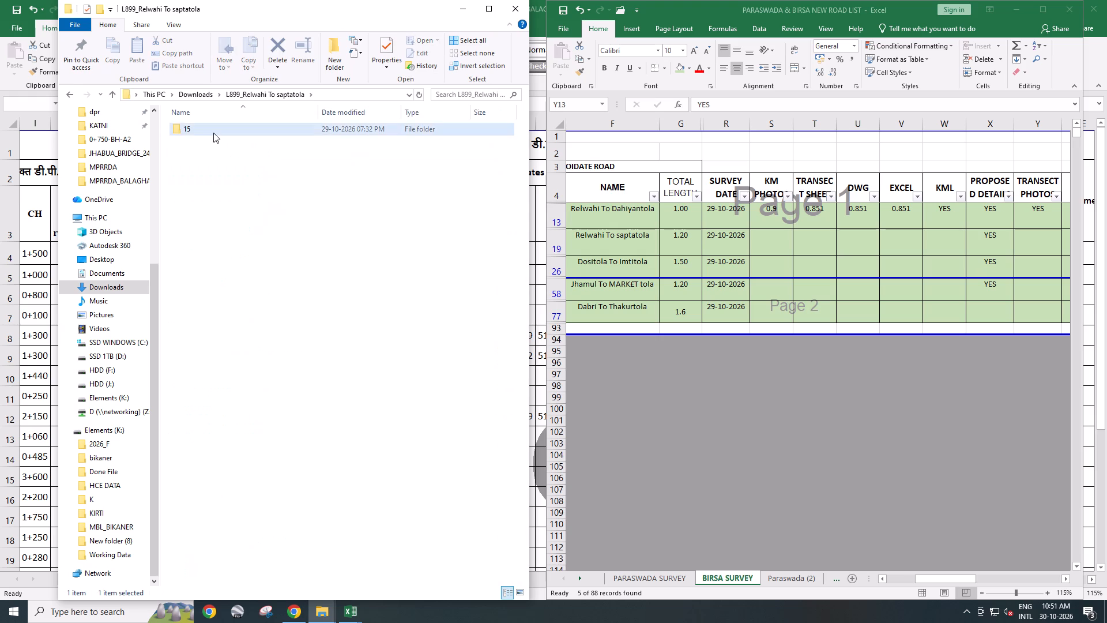
{"action": "key", "text": "F2"}
{"action": "key", "text": "ctrl+v"}
{"action": "left_click", "coordinate": [244, 204]}
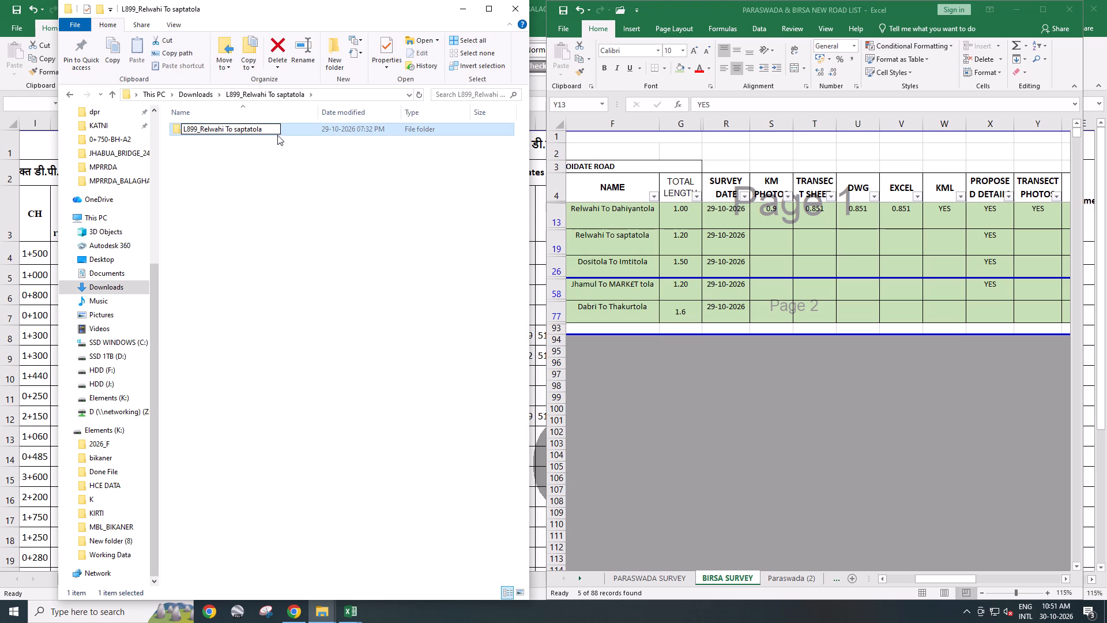
Rename the 15 photo folder inside the inner L899 folder as "L899_Relwahi To saptatola KM PHOTOS".
{"action": "double_click", "coordinate": [279, 131]}
{"action": "left_click", "coordinate": [239, 133]}
{"action": "key", "text": "F2"}
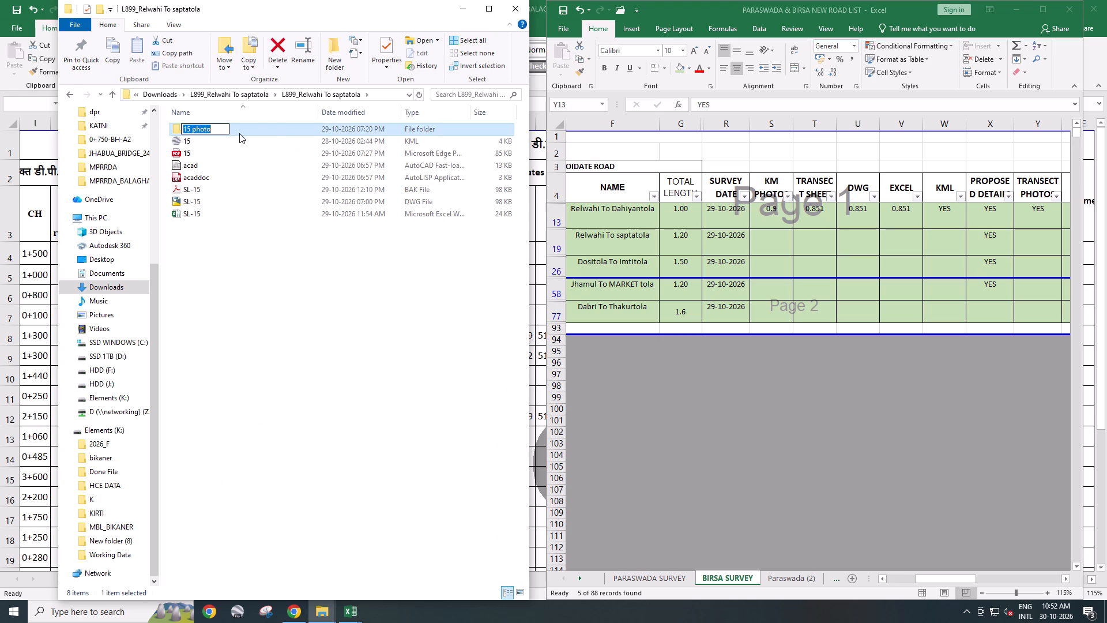
{"action": "key", "text": "ctrl+v"}
{"action": "key", "text": "space"}
{"action": "key", "text": "k"}
{"action": "type", "text": "M PHOTOS"}
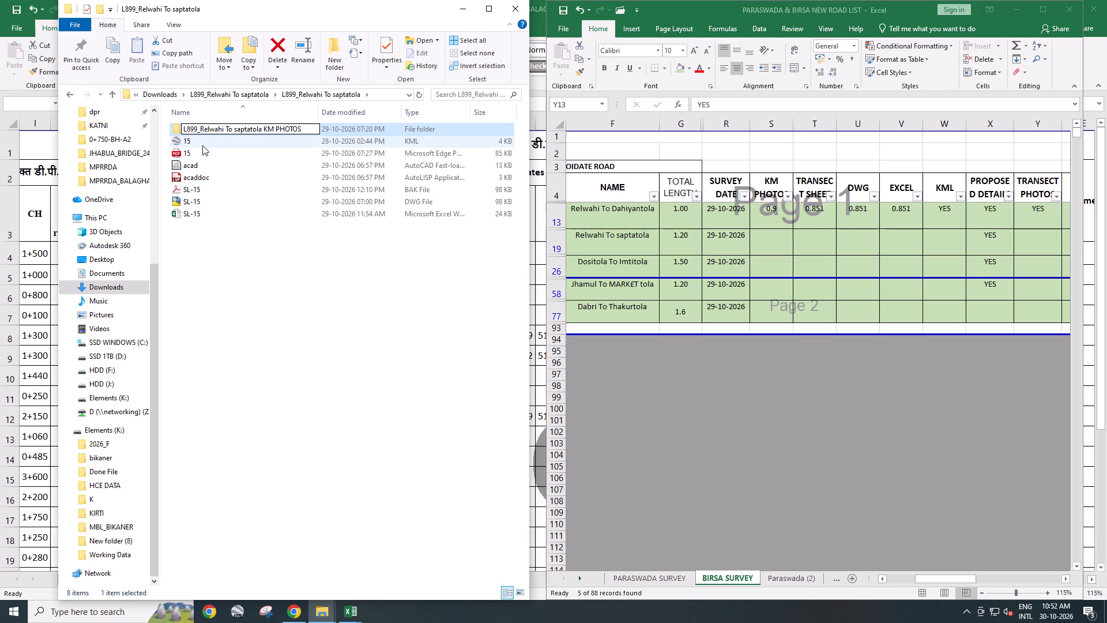
Rename the SL-15 DWG drawing and the SL-15 Excel workbook each as "L899_Relwahi To saptatola".
{"action": "left_click", "coordinate": [193, 205]}
{"action": "key", "text": "F2"}
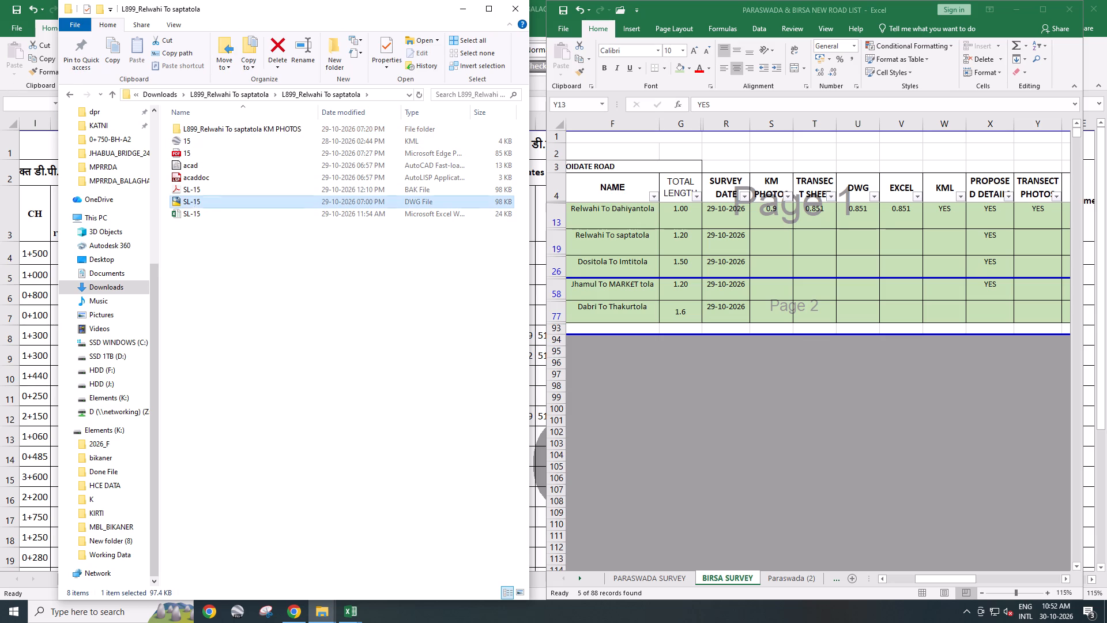
{"action": "key", "text": "ctrl+v"}
{"action": "left_click", "coordinate": [198, 211]}
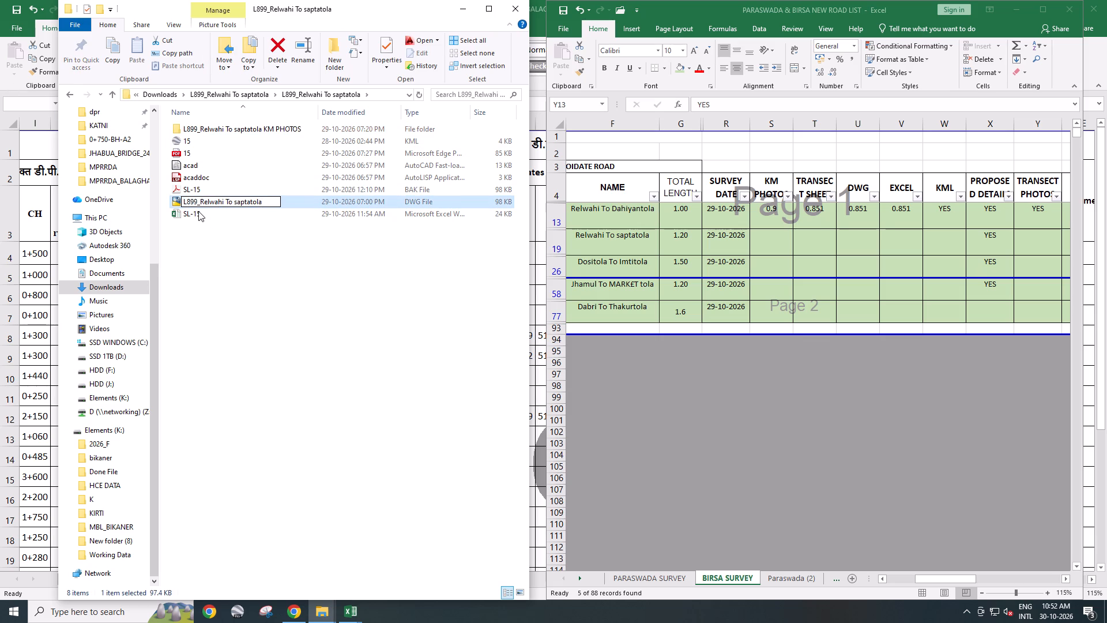
{"action": "key", "text": "F2"}
{"action": "key", "text": "ctrl+v"}
{"action": "left_click", "coordinate": [210, 256]}
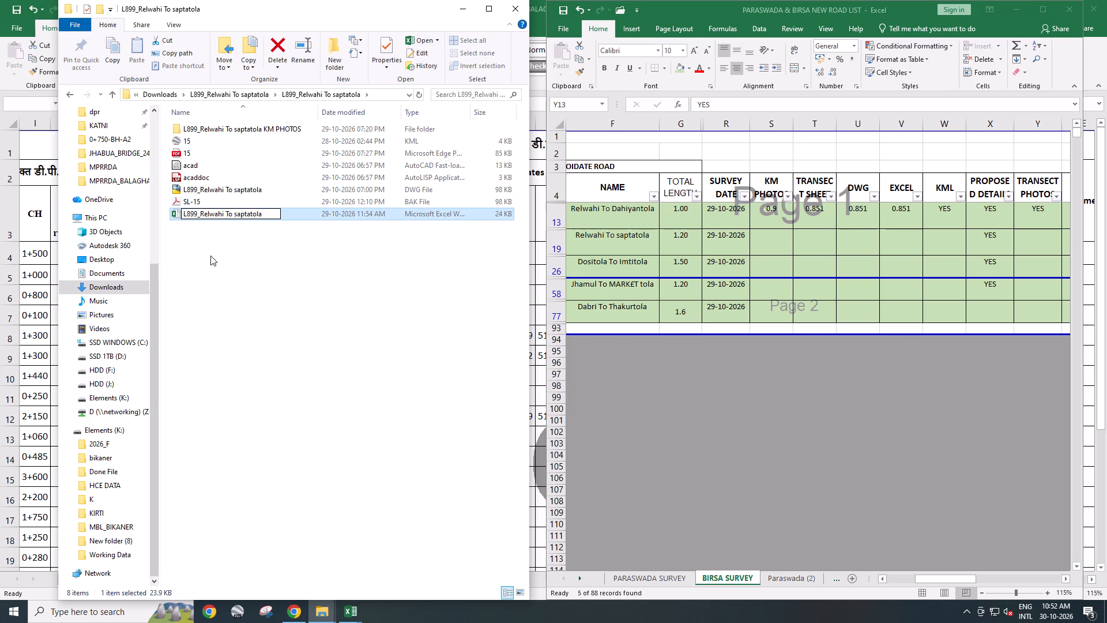
Rename the PDF file 15 in the inner L899 folder as "L899 TRANSECT WALK".
{"action": "left_click", "coordinate": [201, 157]}
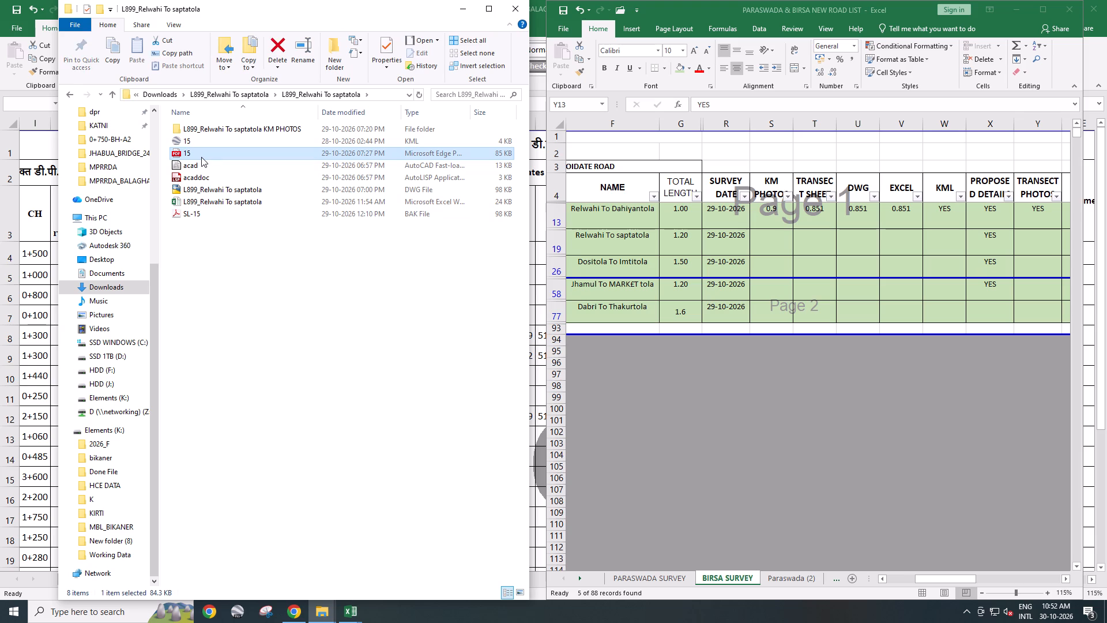
{"action": "key", "text": "F2"}
{"action": "type", "text": "L899"}
{"action": "key", "text": "space"}
{"action": "type", "text": "TRANSECT WALK"}
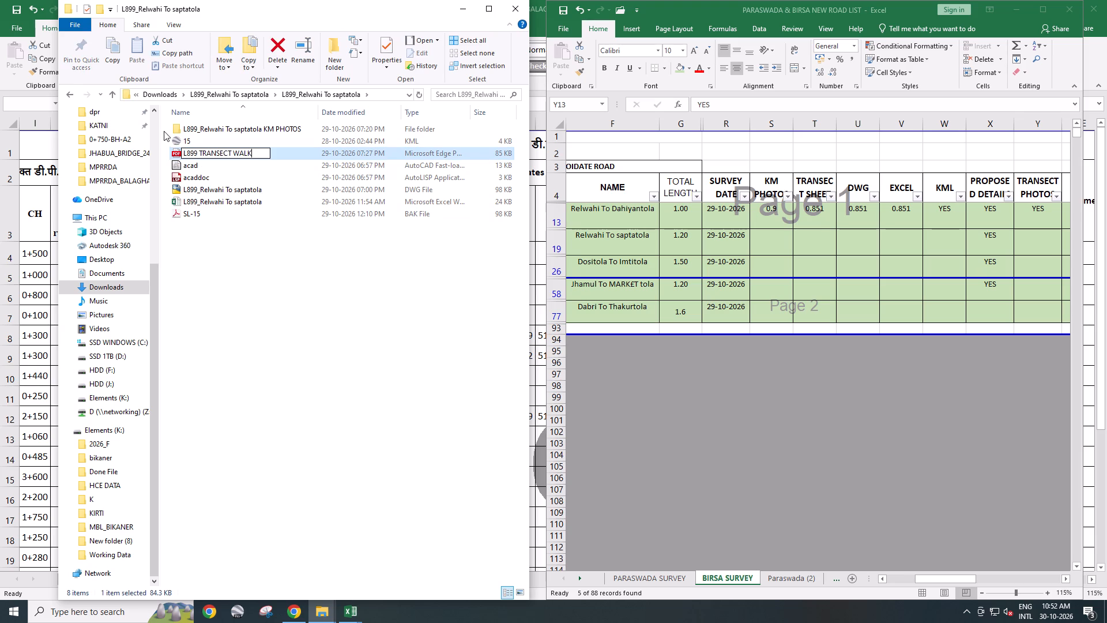
Rename the KML file 15 in the inner L899 folder as "L899".
{"action": "left_click", "coordinate": [183, 144]}
{"action": "key", "text": "F2"}
{"action": "type", "text": "L899"}
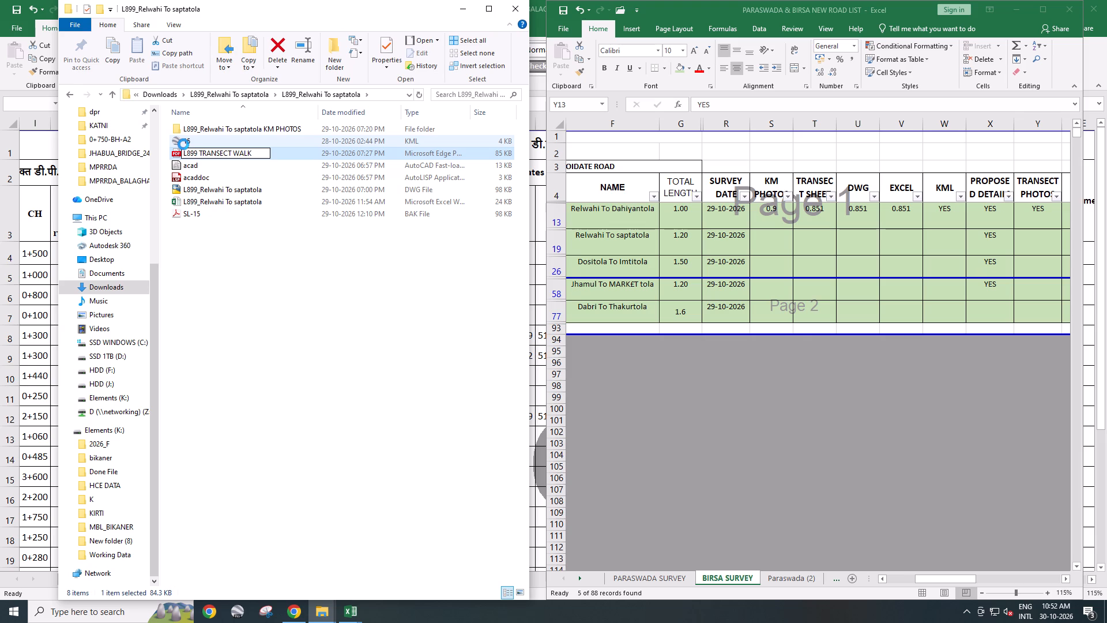
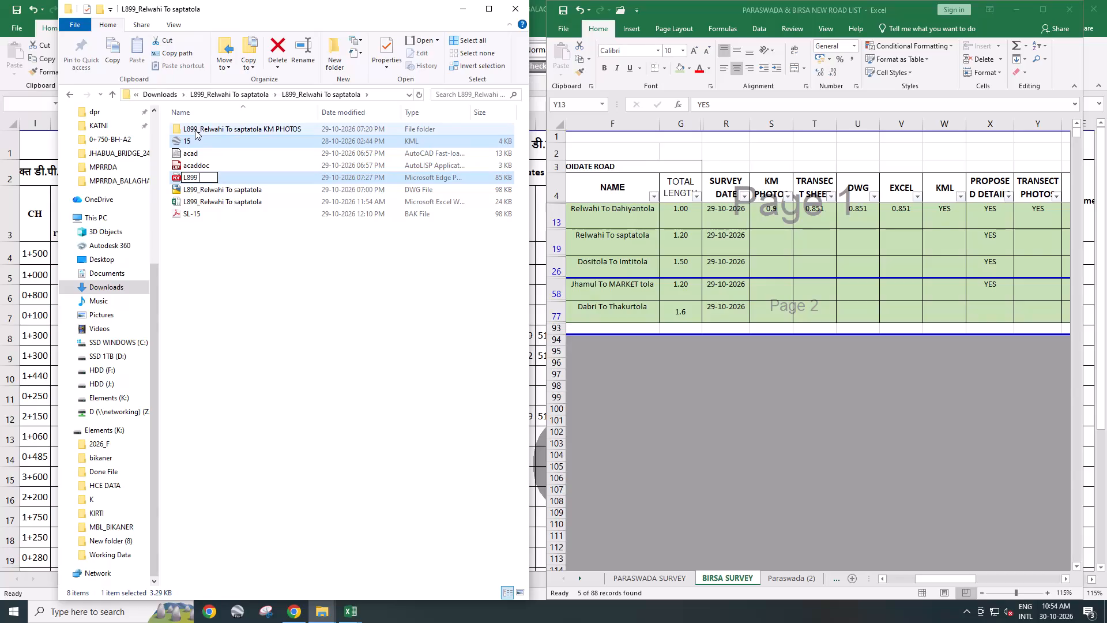
Complete the PDF file's new name in the inner L899 folder as "L899 TRANSECT WALK".
{"action": "type", "text": "TRA"}
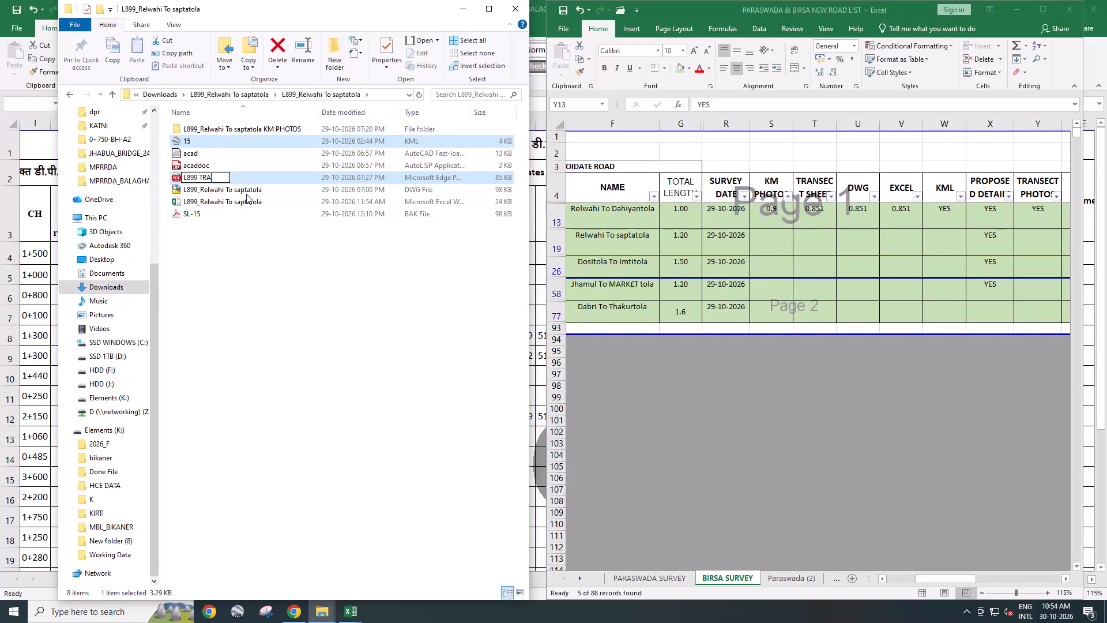
{"action": "type", "text": "NSECT"}
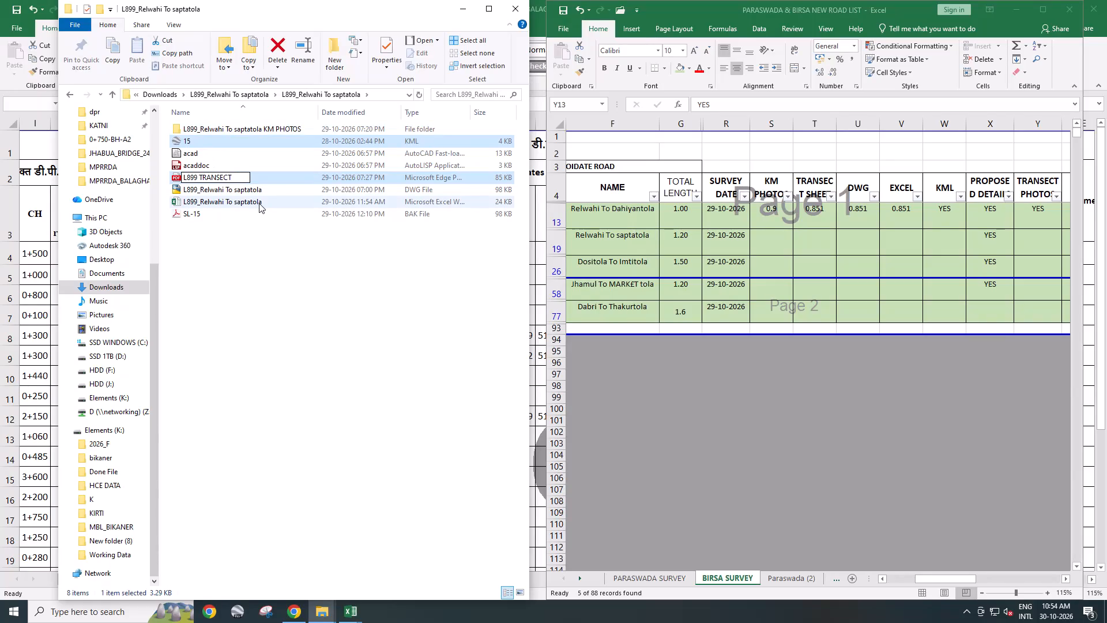
{"action": "key", "text": "space"}
{"action": "type", "text": "W"}
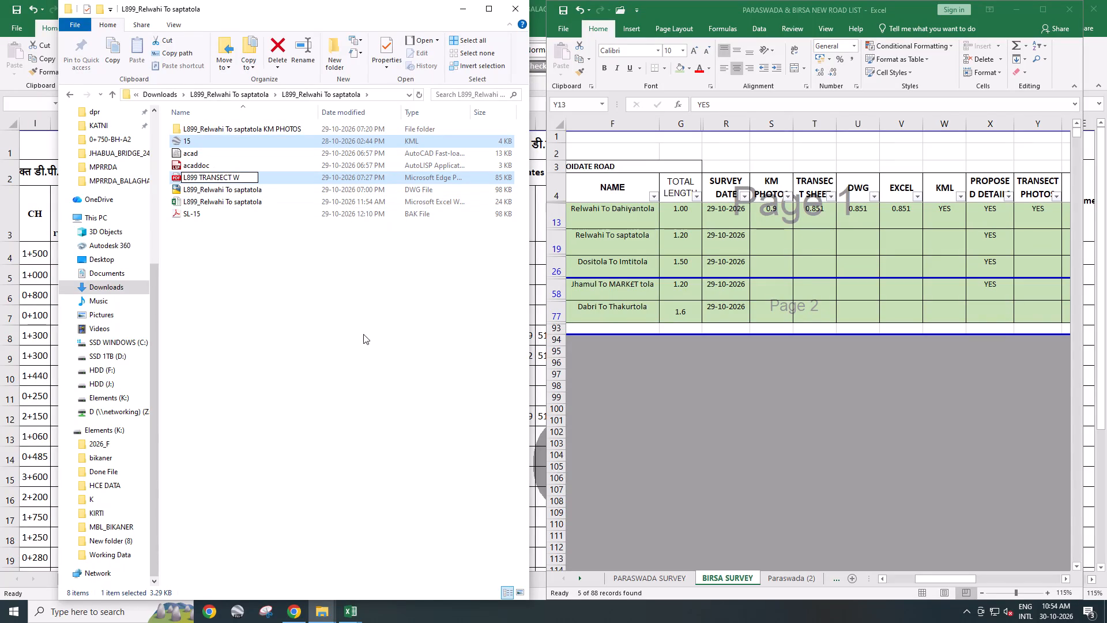
{"action": "type", "text": "ALK"}
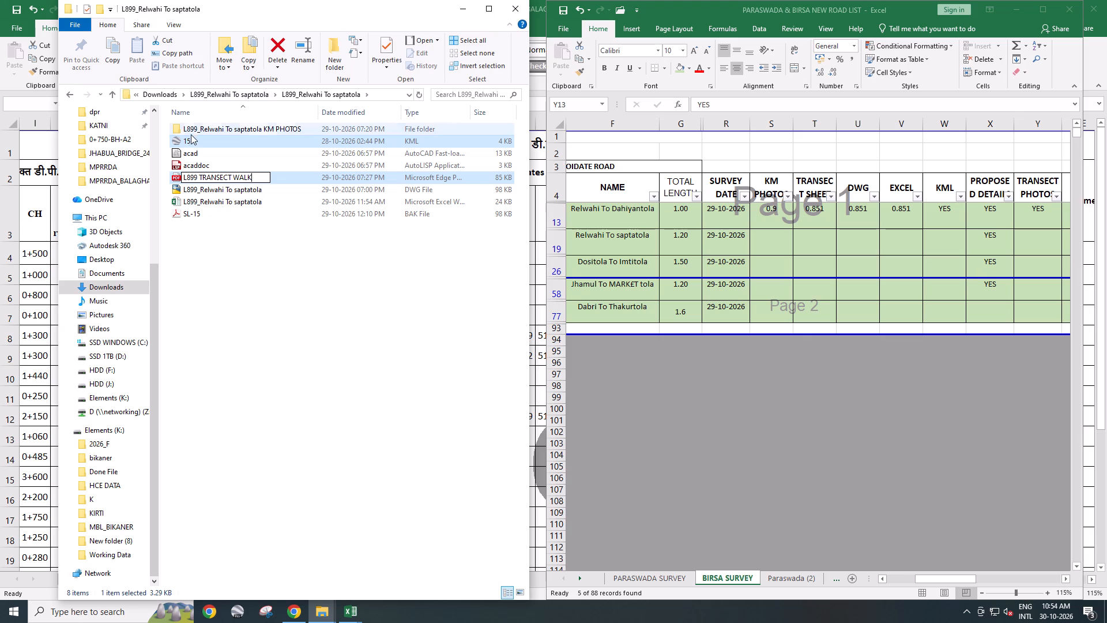
Rename the KML file 15 in the inner L899 folder as "L899".
{"action": "left_click", "coordinate": [190, 137]}
{"action": "key", "text": "F2"}
{"action": "type", "text": "L899"}
{"action": "left_click", "coordinate": [226, 293]}
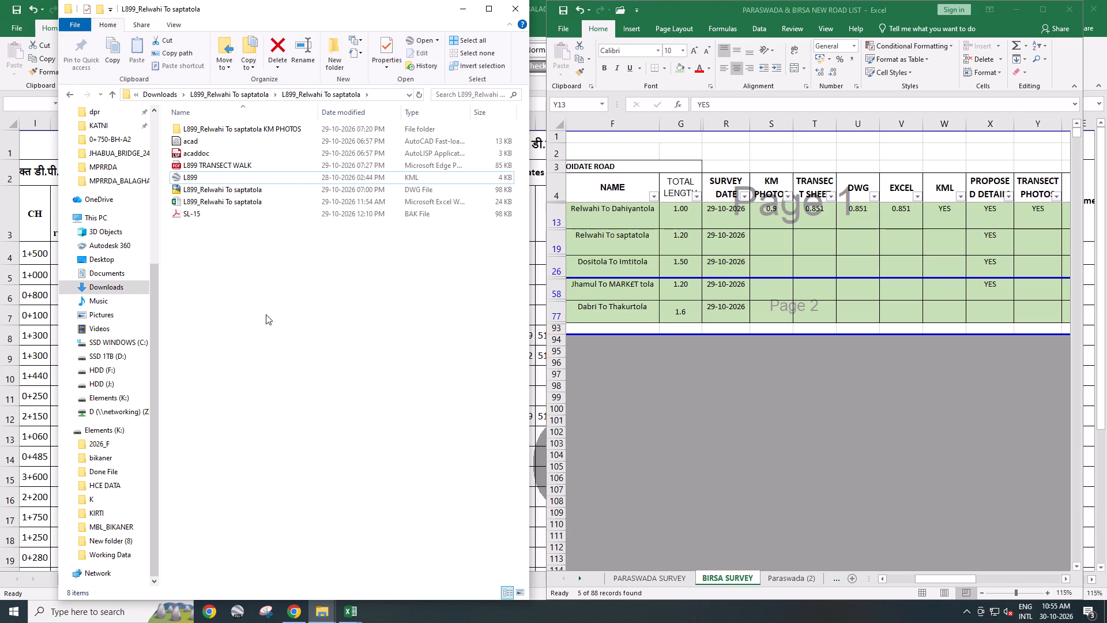
Delete the acad, acaddoc and SL-15 BAK files from the inner L899 folder and refresh the file listing.
{"action": "left_click", "coordinate": [195, 209]}
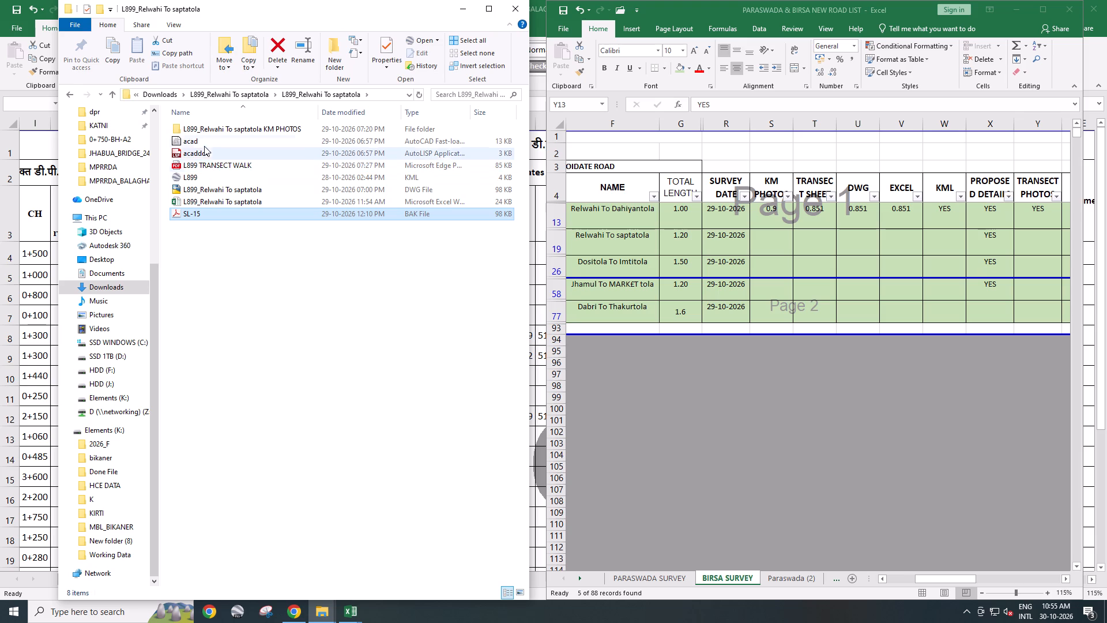
{"action": "left_click", "coordinate": [203, 153], "text": "ctrl"}
{"action": "left_click", "coordinate": [201, 139], "text": "ctrl"}
{"action": "key", "text": "Delete"}
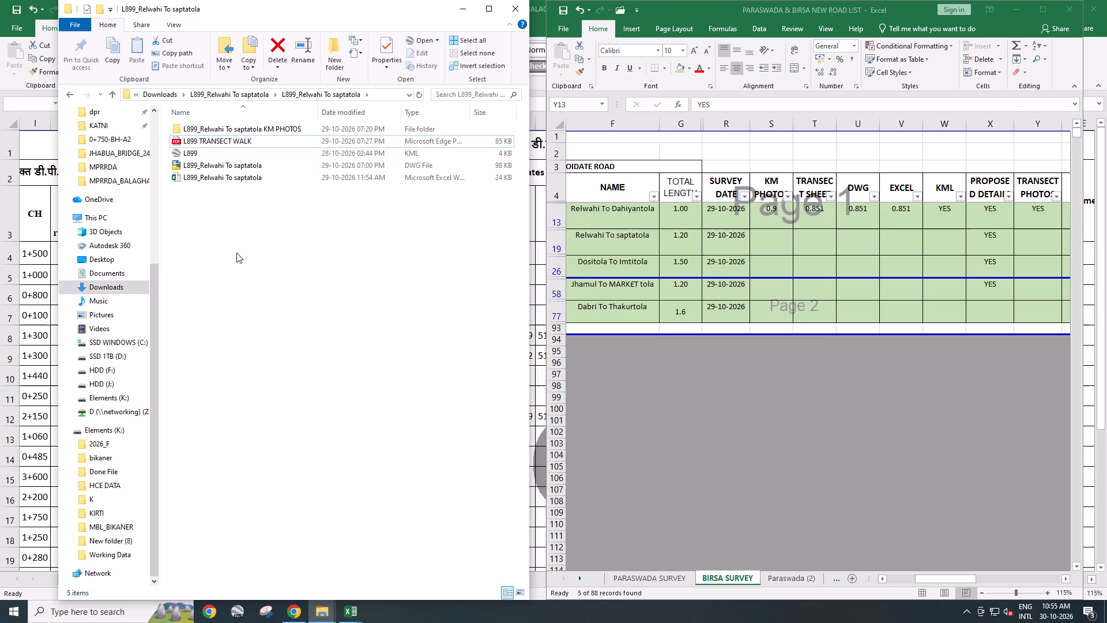
{"action": "right_click", "coordinate": [250, 262]}
{"action": "left_click", "coordinate": [275, 313]}
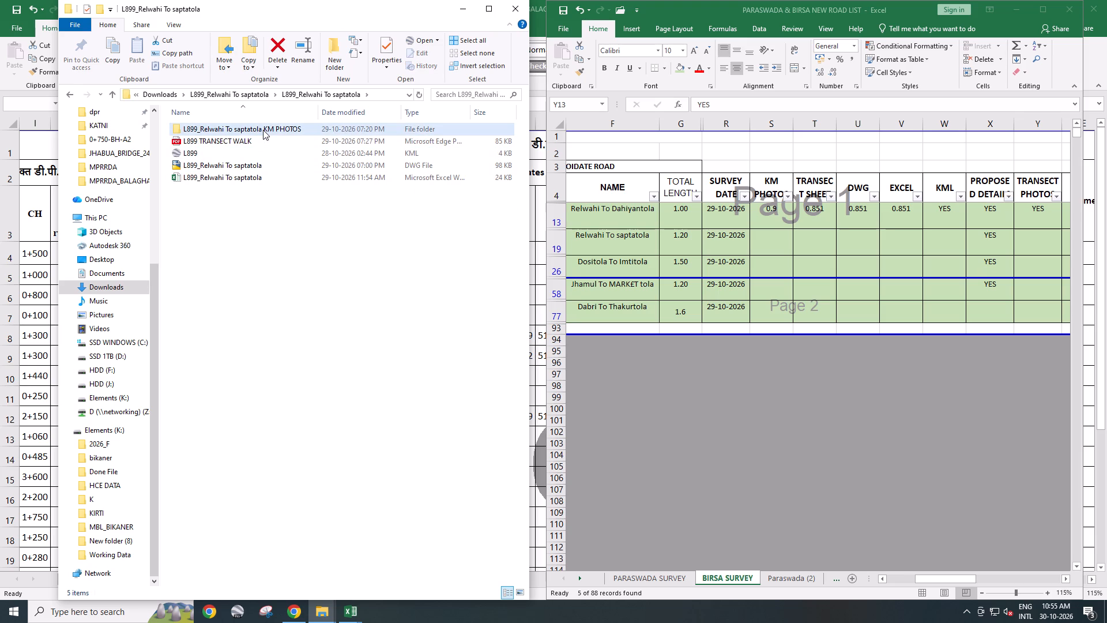
Check the last chainage in the L899 KM PHOTOS folder and enter 1.100 as KM PHOTO for Relwahi To saptatola.
{"action": "double_click", "coordinate": [263, 130]}
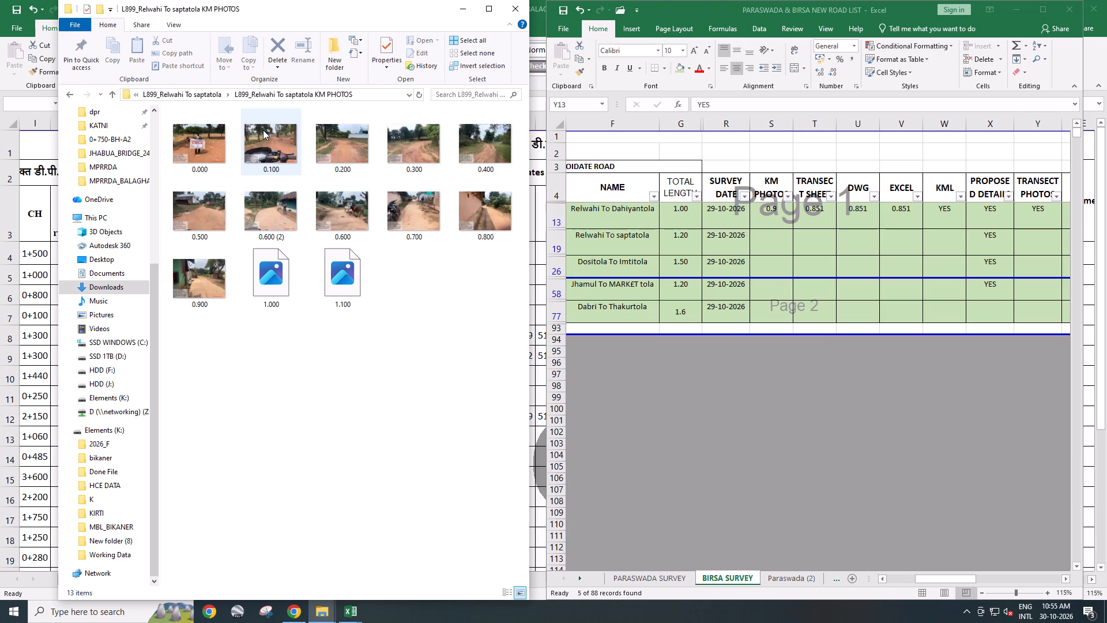
{"action": "left_click", "coordinate": [773, 275]}
{"action": "left_click", "coordinate": [771, 242]}
{"action": "type", "text": "1.100"}
{"action": "key", "text": "Right"}
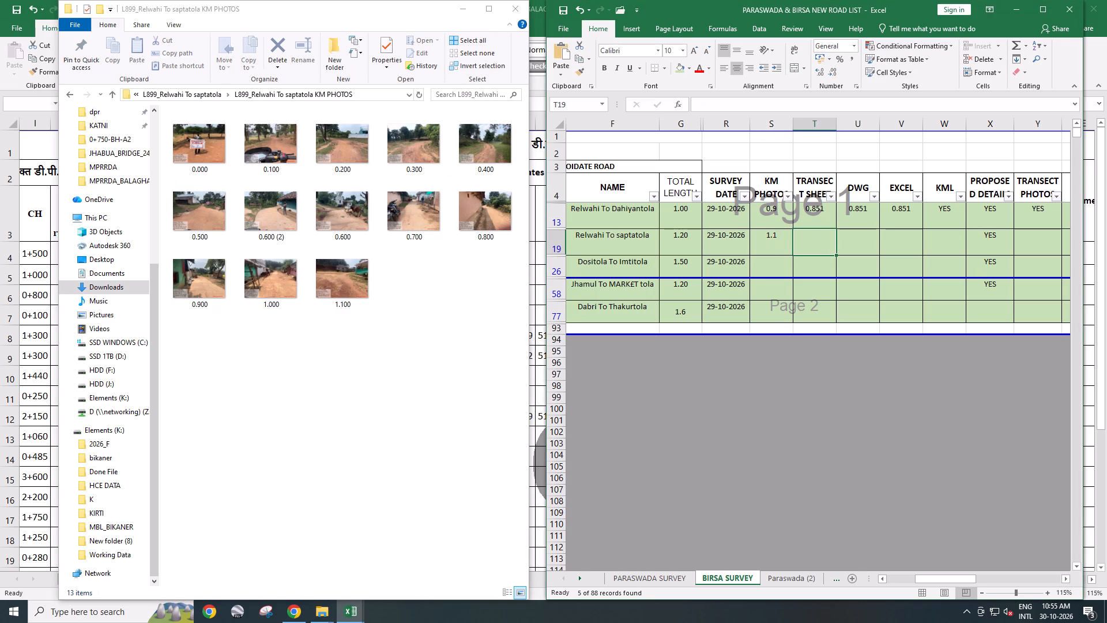
Read the end chainage in the L899 TRANSECT WALK PDF and enter 1.274 as the transect sheet length for Relwahi To saptatola.
{"action": "left_click", "coordinate": [186, 99]}
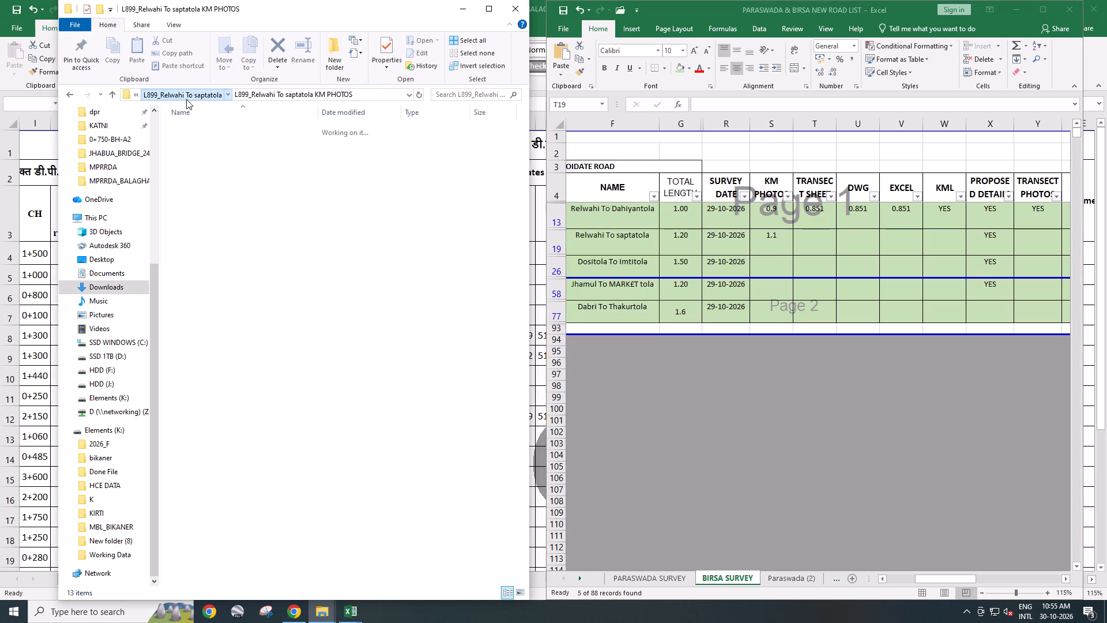
{"action": "double_click", "coordinate": [209, 140]}
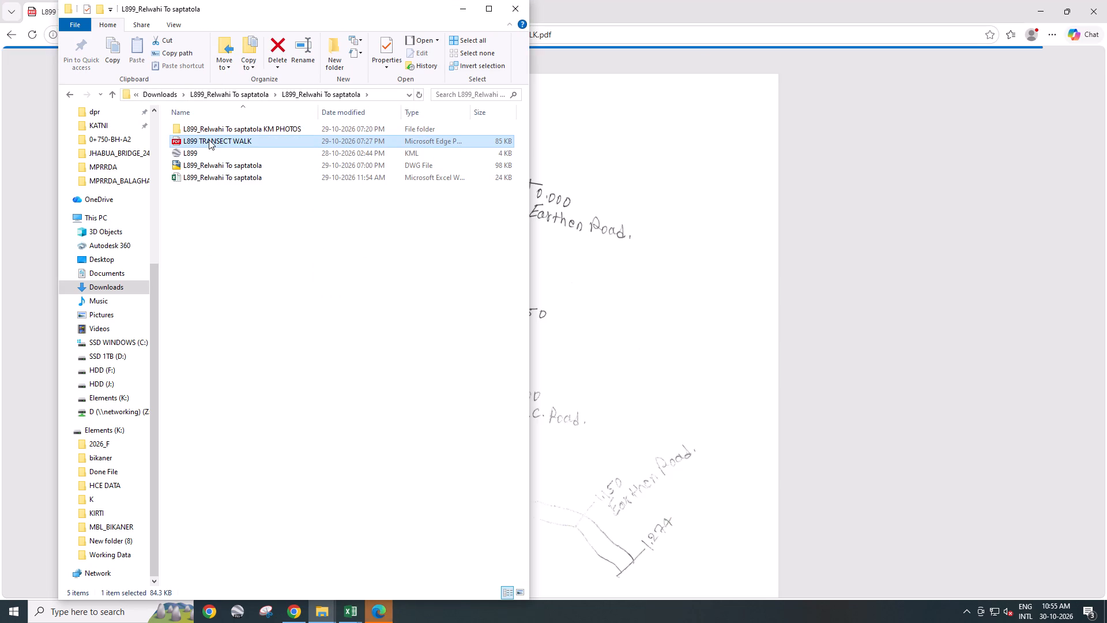
{"action": "left_click", "coordinate": [583, 375]}
{"action": "scroll", "coordinate": [581, 365], "scroll_direction": "down", "scroll_amount": 6}
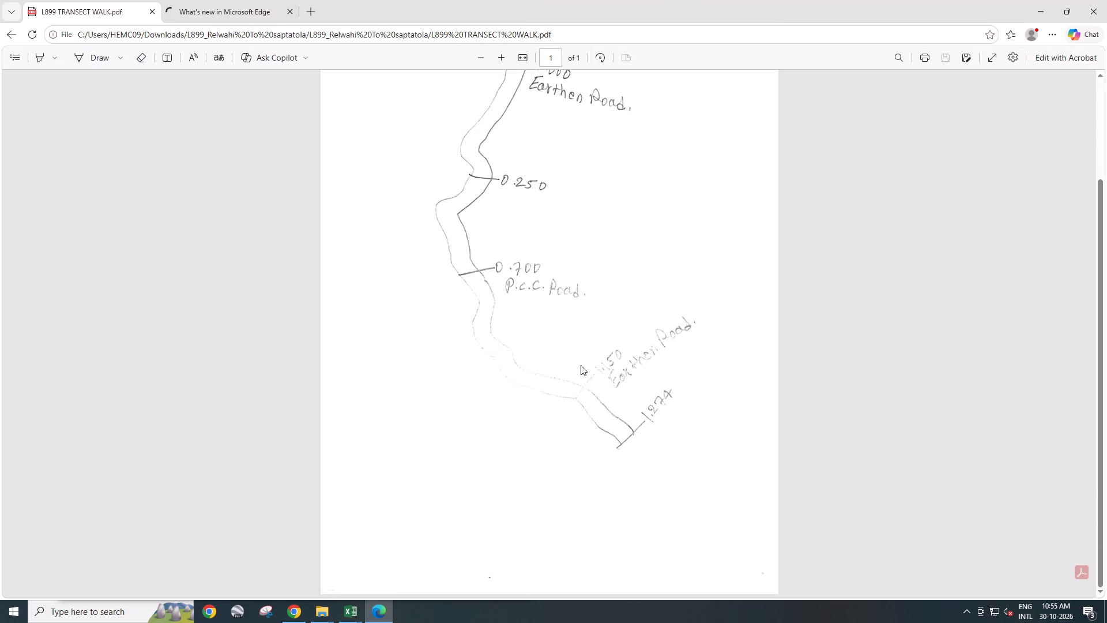
{"action": "scroll", "coordinate": [662, 416], "scroll_direction": "up", "scroll_amount": 3}
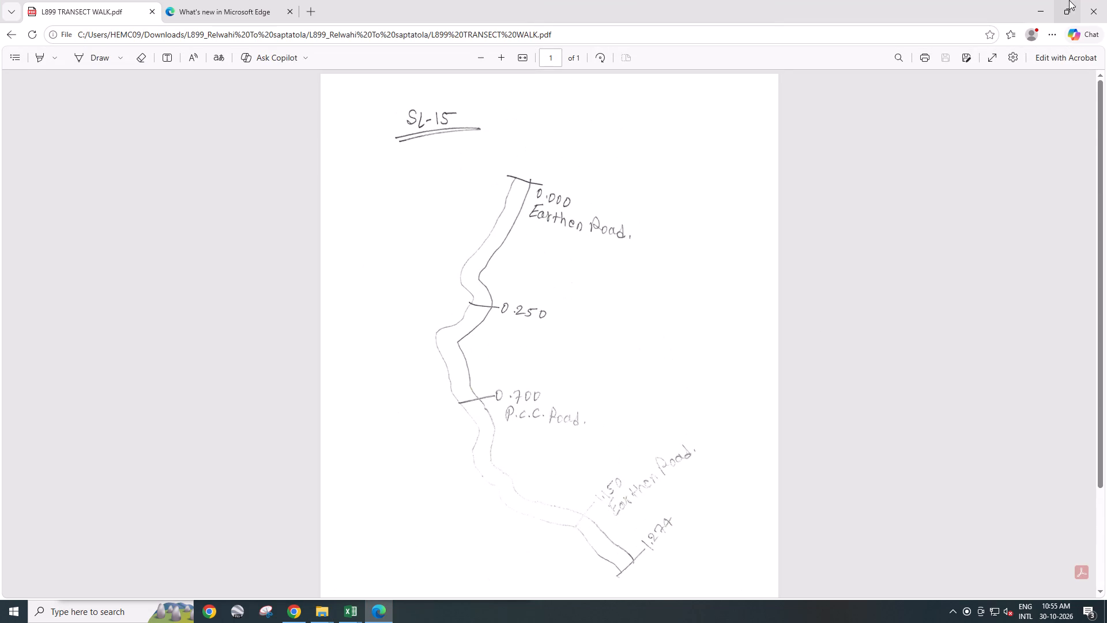
{"action": "left_click", "coordinate": [1088, 11]}
{"action": "left_click", "coordinate": [812, 241]}
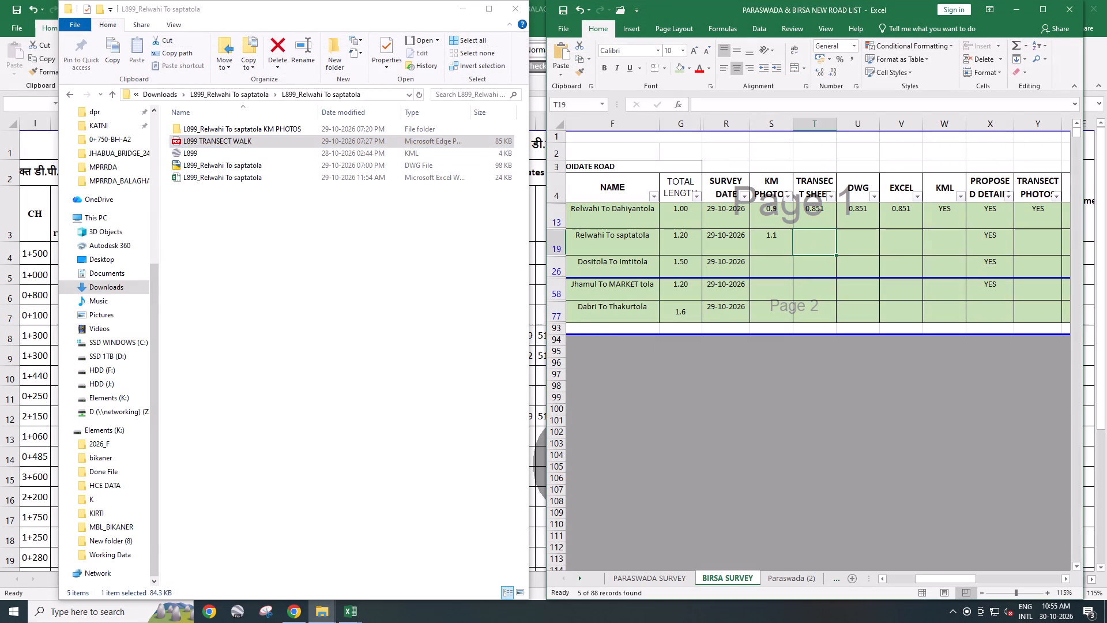
{"action": "type", "text": "1.274"}
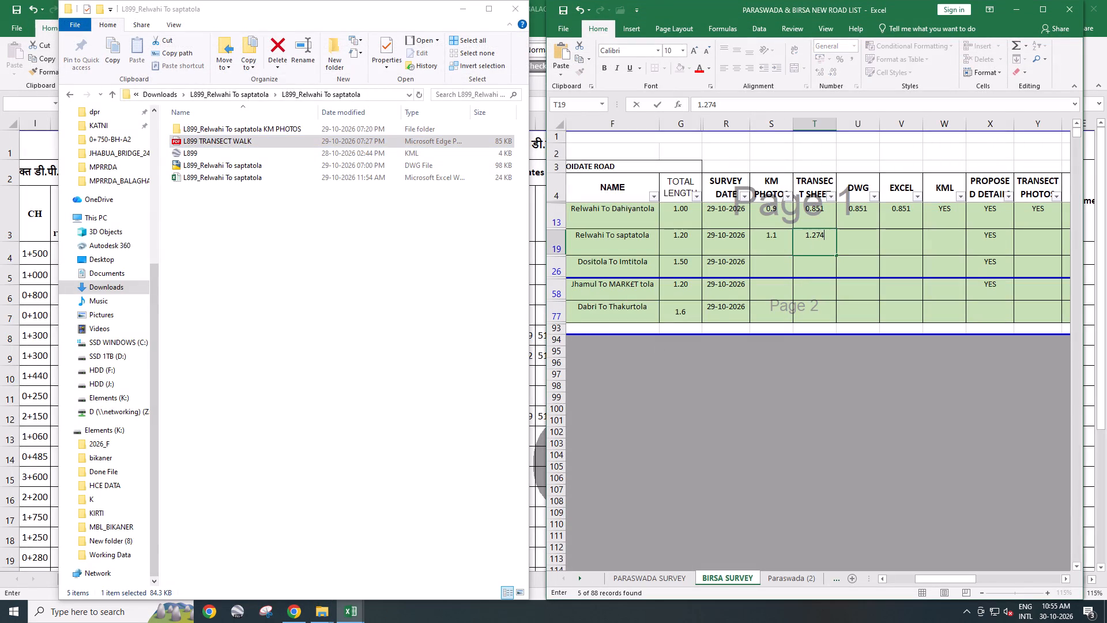
{"action": "key", "text": "Right"}
{"action": "key", "text": "Up"}
{"action": "key", "text": "Return"}
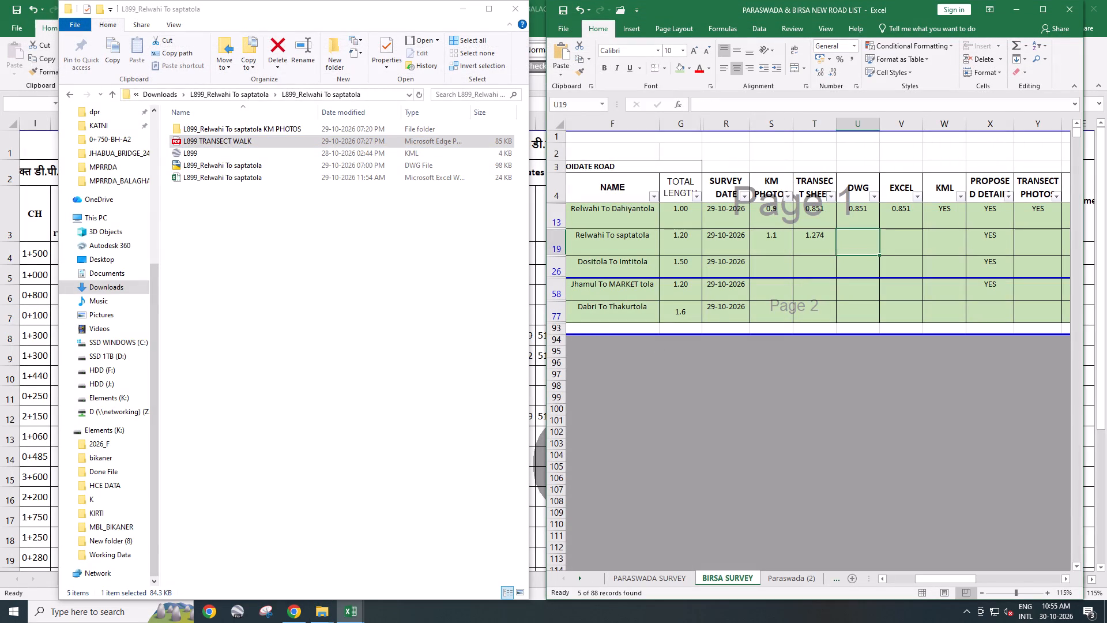
Check the end chainage in the L899 DWG drawing, and copy the 1.274 transect length into Relwahi To saptatola's DWG and EXCEL cells.
{"action": "double_click", "coordinate": [208, 166]}
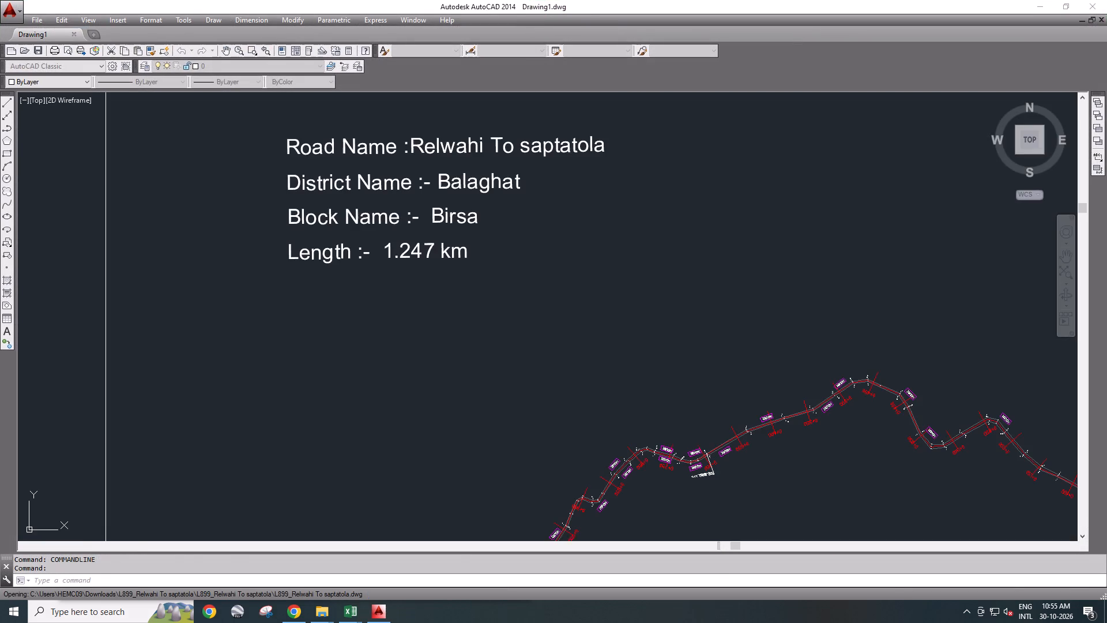
{"action": "scroll", "coordinate": [452, 256], "scroll_direction": "down", "scroll_amount": 1}
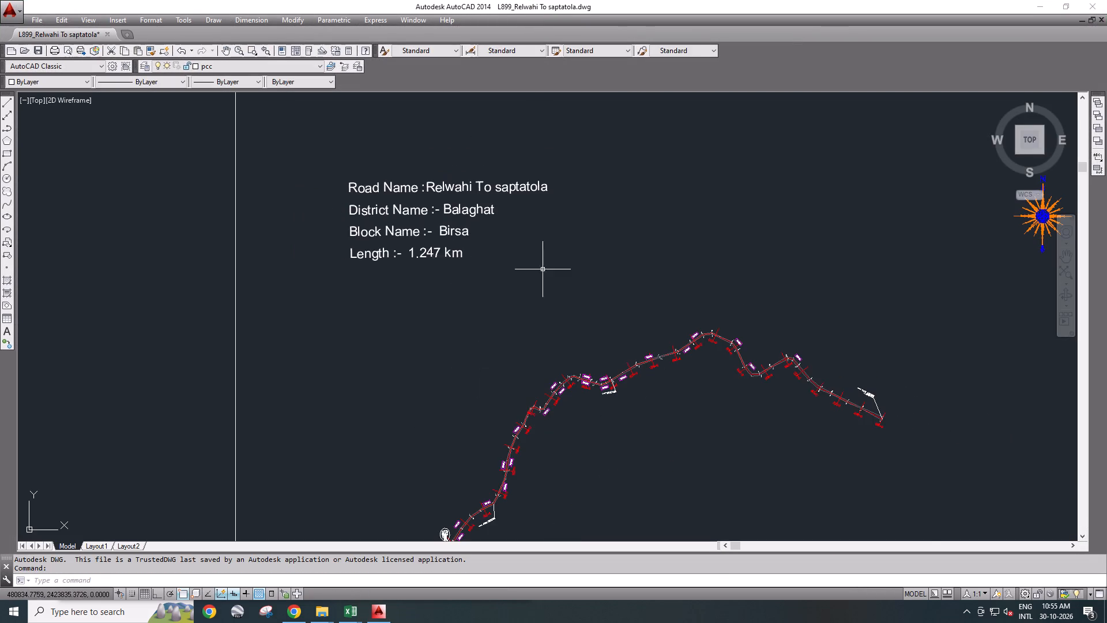
{"action": "scroll", "coordinate": [560, 257], "scroll_direction": "down", "scroll_amount": 1}
{"action": "scroll", "coordinate": [476, 456], "scroll_direction": "up", "scroll_amount": 4}
{"action": "scroll", "coordinate": [545, 369], "scroll_direction": "up", "scroll_amount": 1}
{"action": "scroll", "coordinate": [620, 374], "scroll_direction": "up", "scroll_amount": 1}
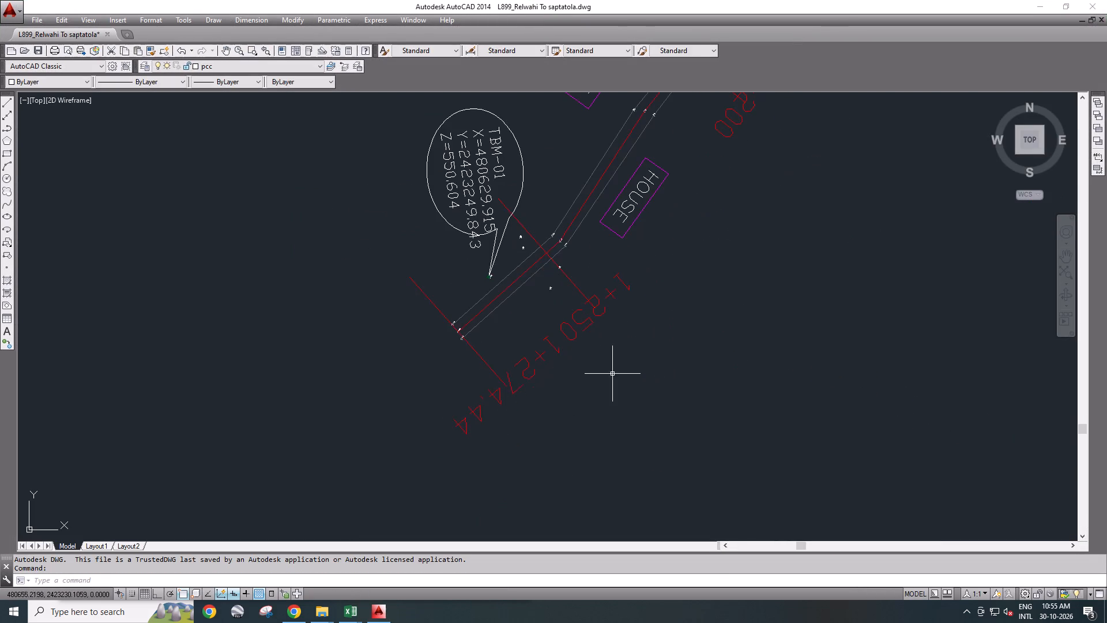
{"action": "scroll", "coordinate": [528, 389], "scroll_direction": "up", "scroll_amount": 1}
{"action": "left_click", "coordinate": [1095, 1]}
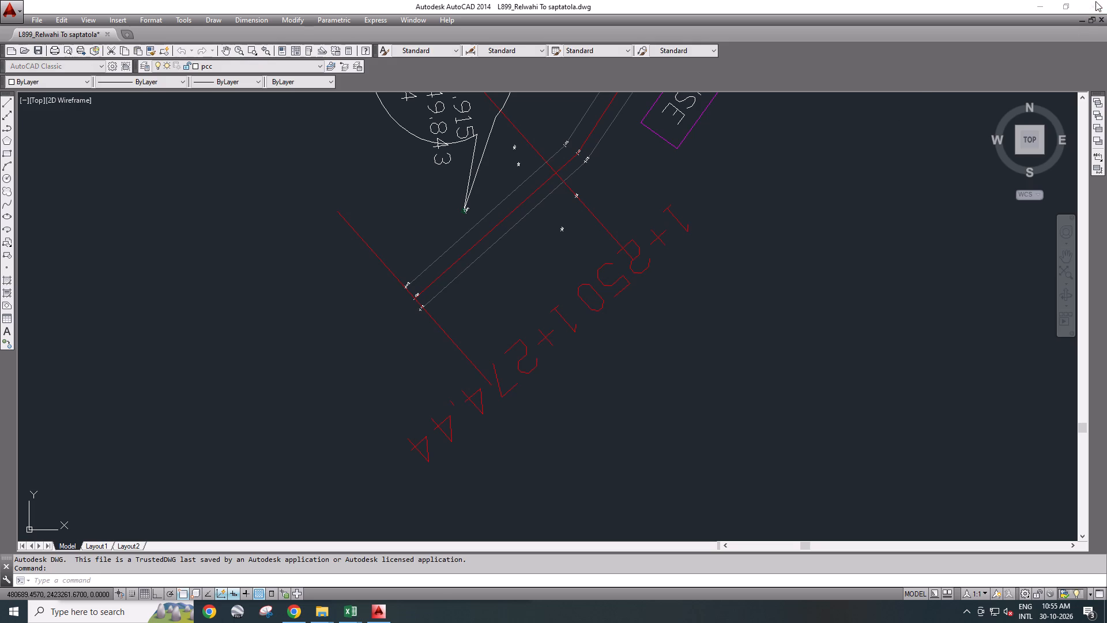
{"action": "left_click", "coordinate": [588, 333]}
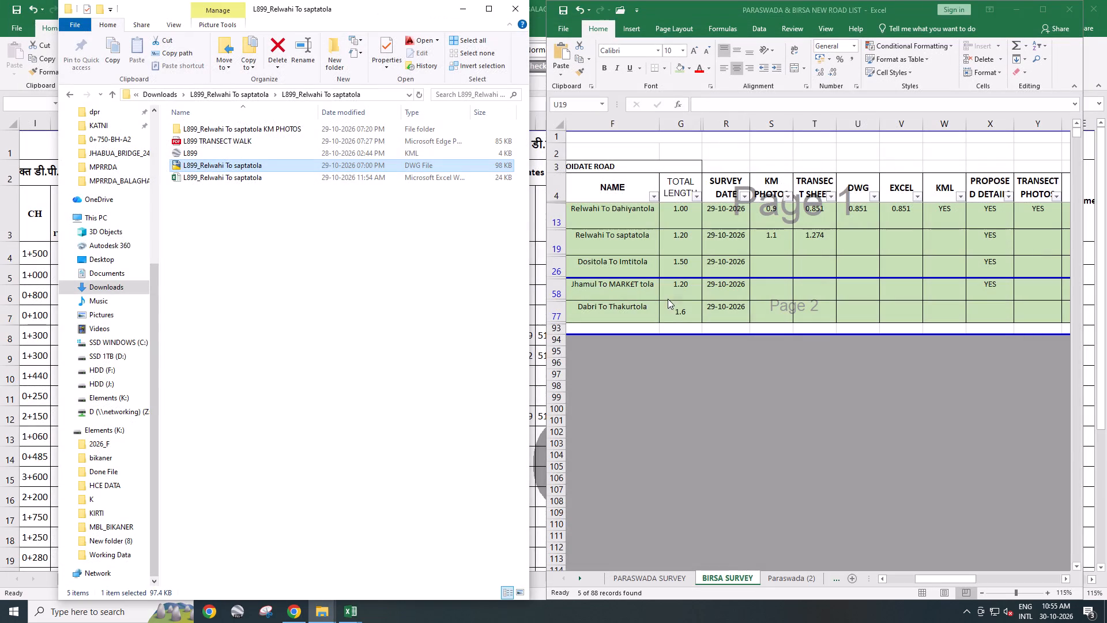
{"action": "left_click", "coordinate": [758, 310]}
{"action": "left_click", "coordinate": [815, 237]}
{"action": "key", "text": "ctrl+c"}
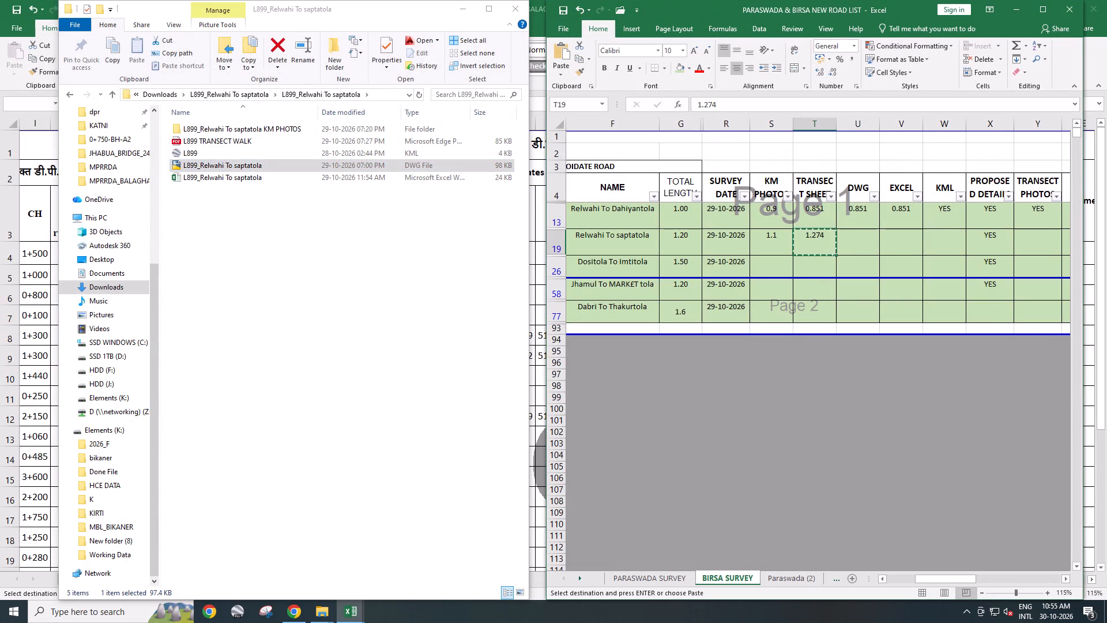
{"action": "left_click_drag", "start_coordinate": [861, 238], "coordinate": [887, 240]}
{"action": "key", "text": "ctrl+v"}
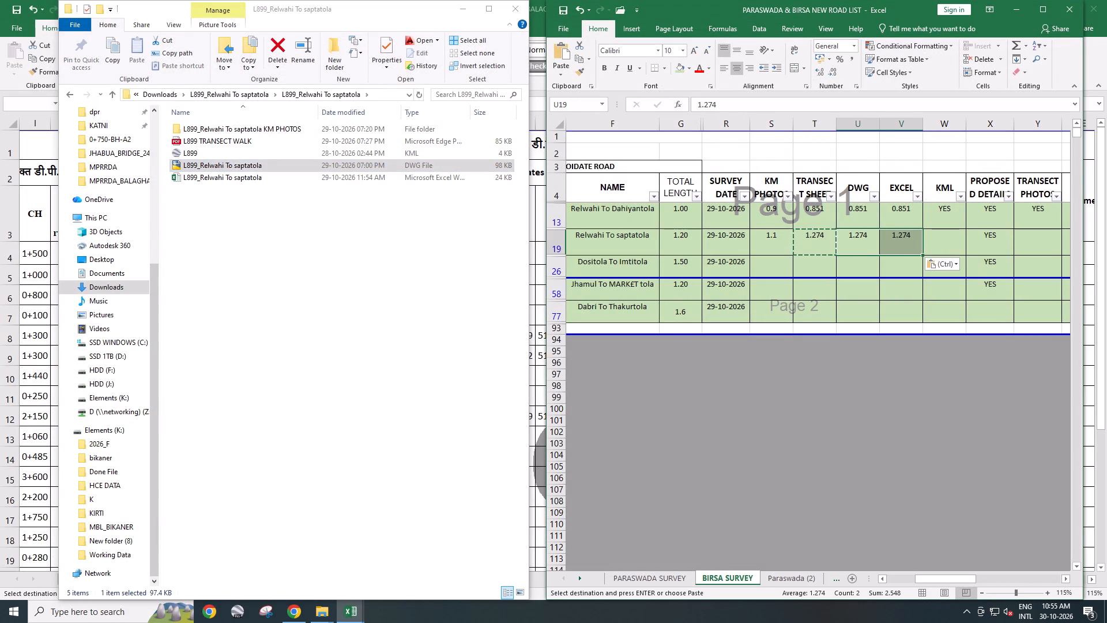
Enter YES for KML and for TRANSECT PHOTO in the Relwahi To saptatola row.
{"action": "left_click", "coordinate": [931, 241]}
{"action": "type", "text": "YES"}
{"action": "left_click", "coordinate": [1029, 245]}
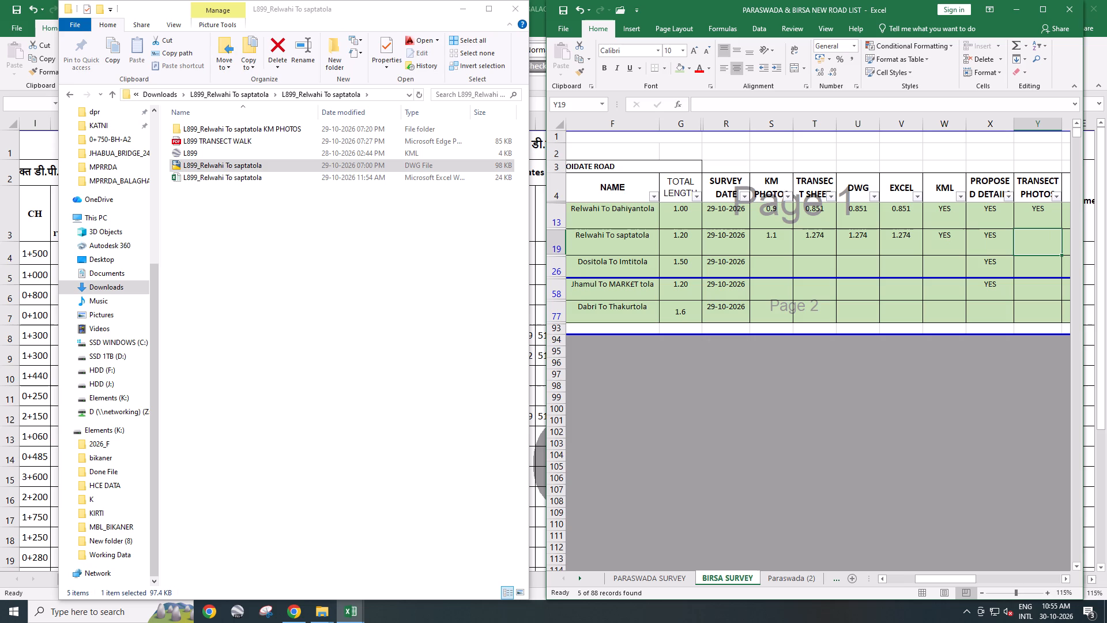
{"action": "type", "text": "YES"}
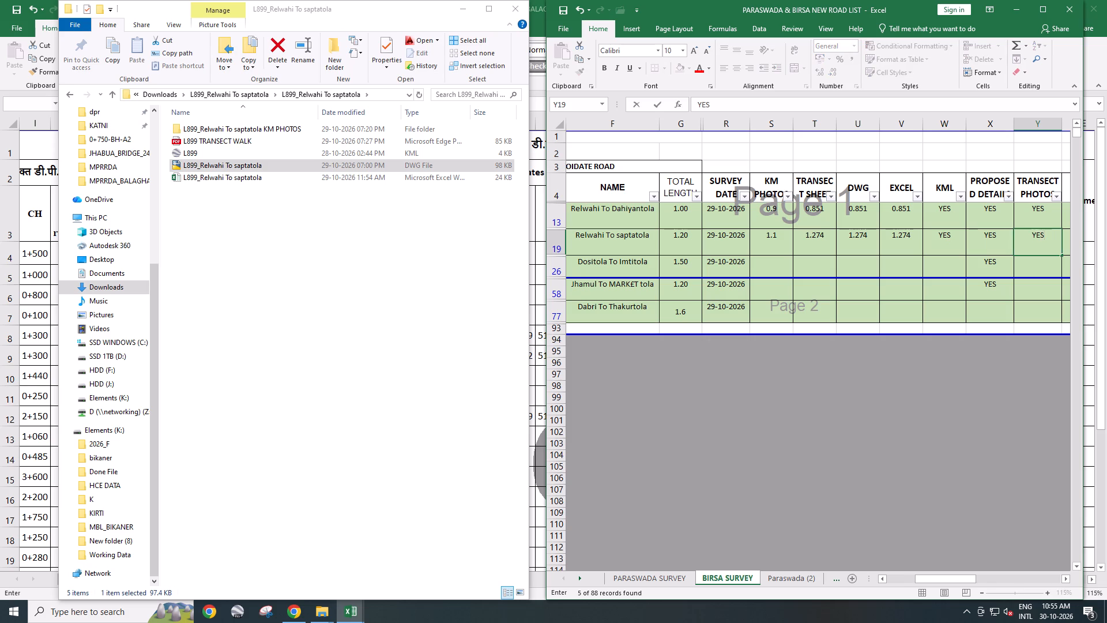
Recheck the photos in the L899 Relwahi To saptatola KM PHOTOS folder and save the PARASWADA & BIRSA NEW ROAD LIST workbook.
{"action": "left_click", "coordinate": [1011, 264]}
{"action": "double_click", "coordinate": [246, 130]}
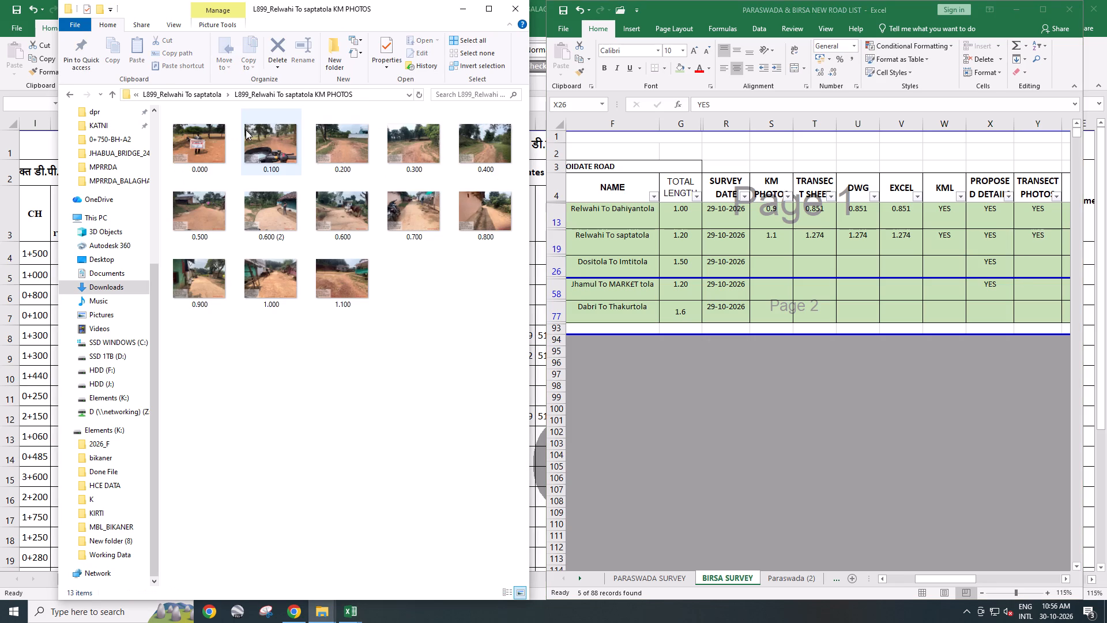
{"action": "left_click", "coordinate": [993, 313]}
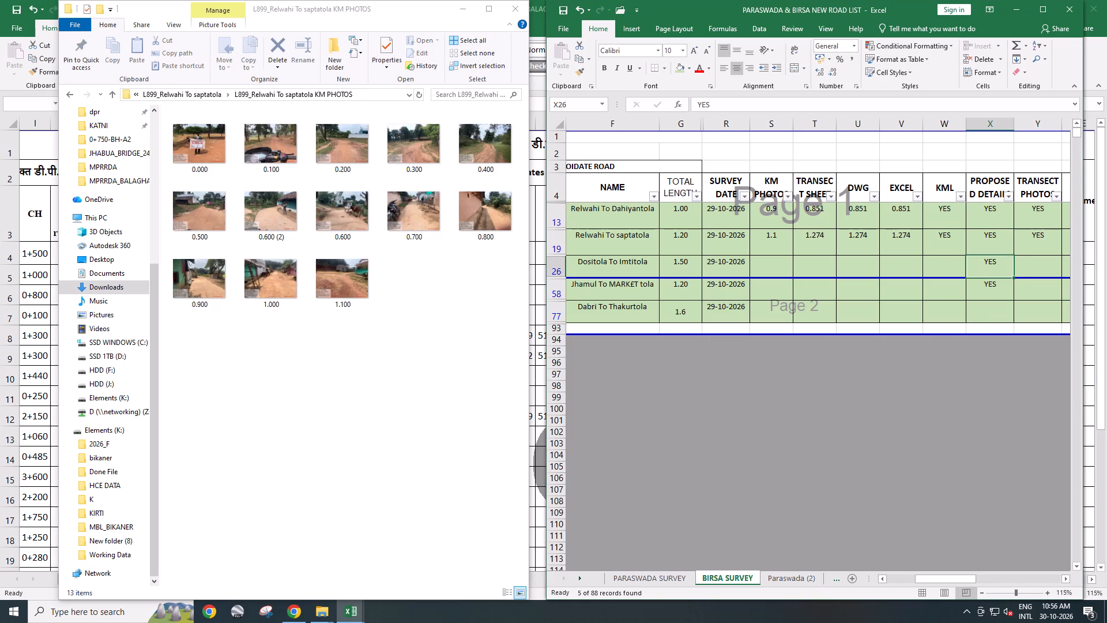
{"action": "key", "text": "ctrl+s"}
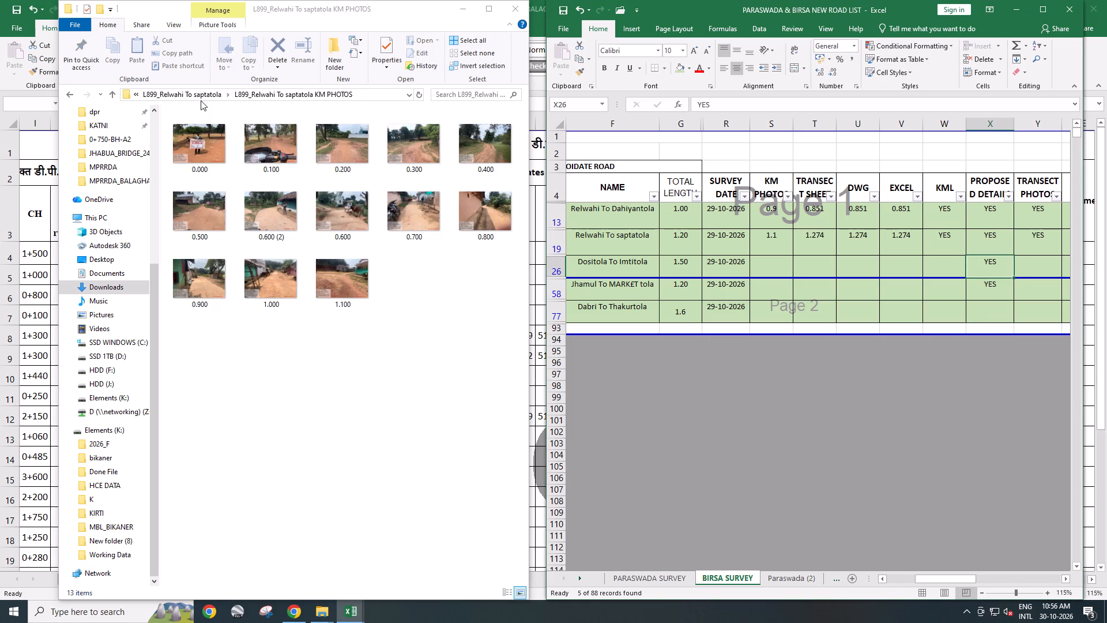
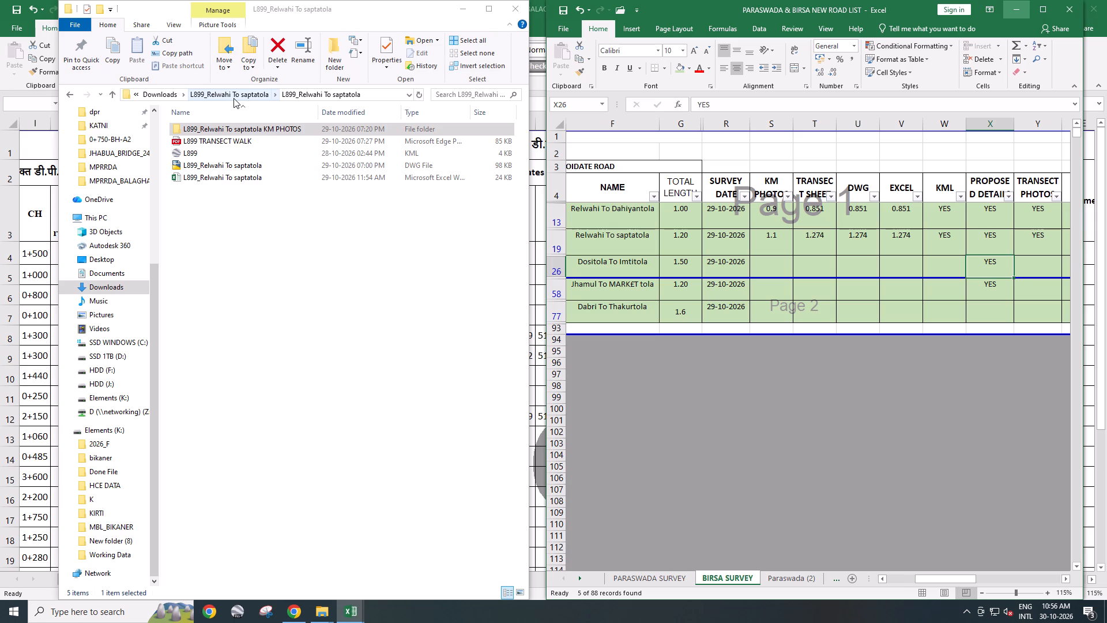
Rename the folder 22 inside the L907 download folder as L907_Dositola To Imtitola, matching its parent folder.
{"action": "left_click", "coordinate": [234, 98]}
{"action": "left_click", "coordinate": [208, 94]}
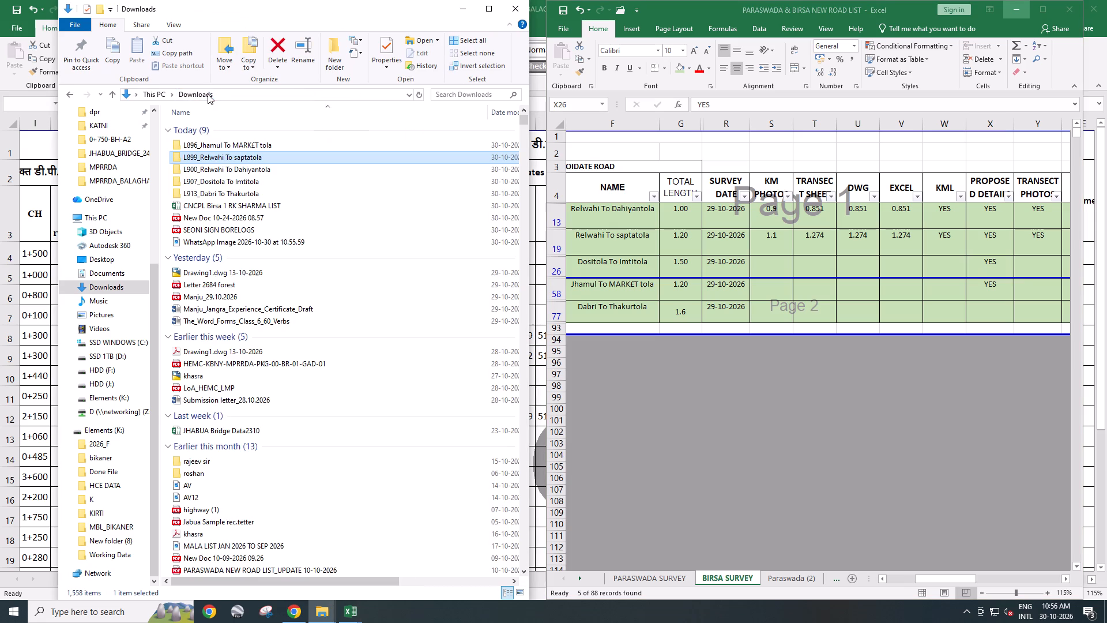
{"action": "double_click", "coordinate": [231, 179]}
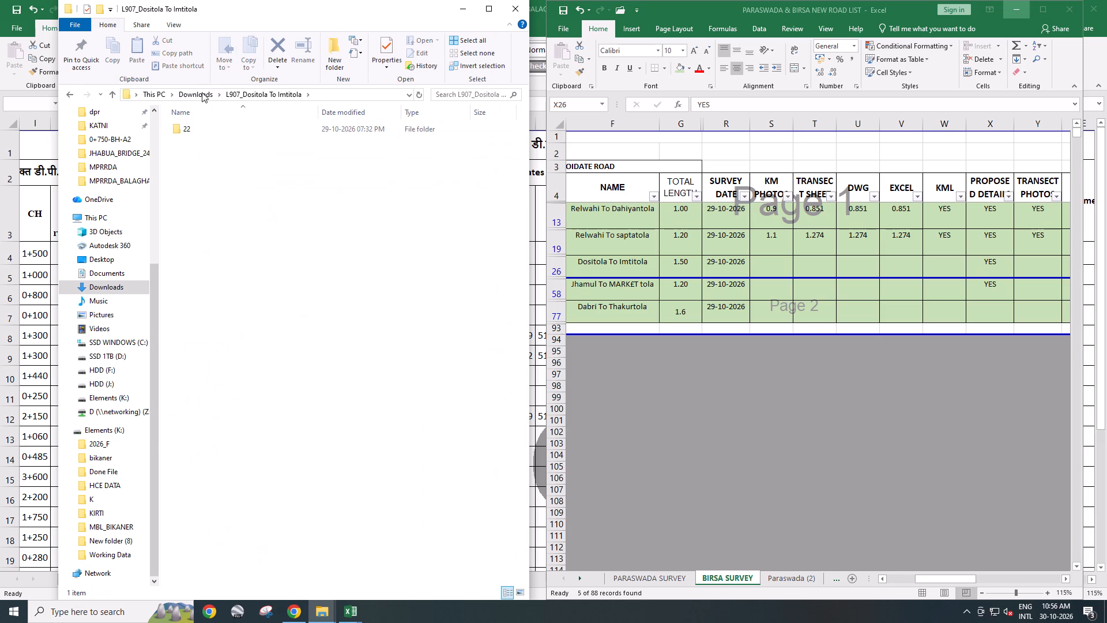
{"action": "left_click", "coordinate": [199, 88]}
{"action": "key", "text": "F2"}
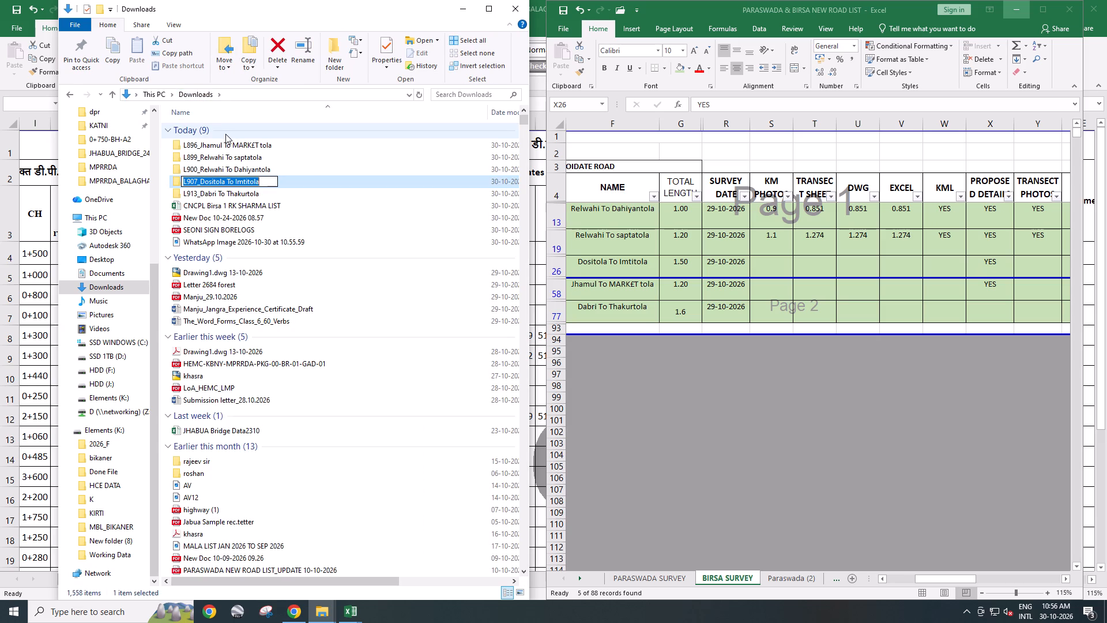
{"action": "key", "text": "ctrl+c"}
{"action": "left_click", "coordinate": [231, 200]}
{"action": "double_click", "coordinate": [221, 185]}
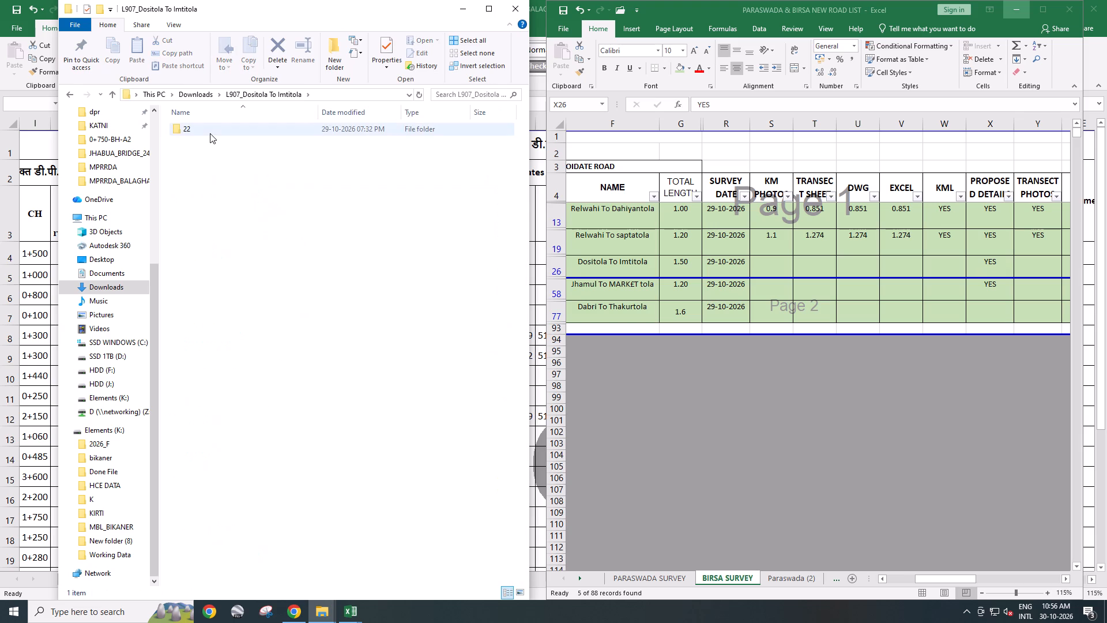
{"action": "left_click", "coordinate": [210, 133]}
{"action": "key", "text": "F2"}
{"action": "key", "text": "ctrl+v"}
{"action": "left_click", "coordinate": [237, 189]}
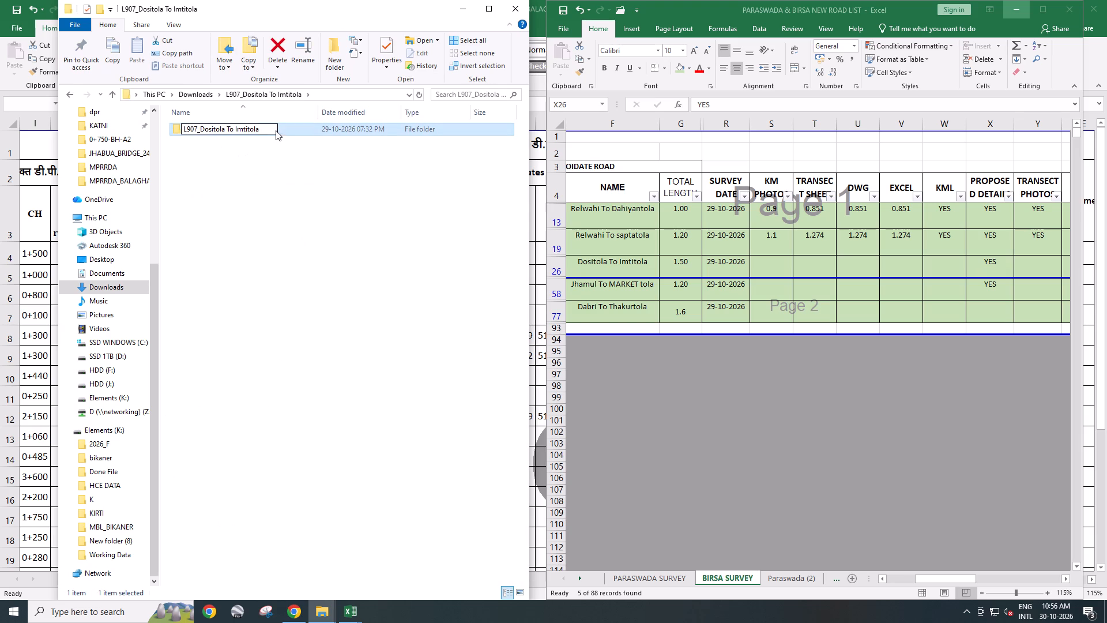
In the renamed L907 subfolder, rename the 22 photo folder as L907_Dositola To Imtitola KM PHOTOS.
{"action": "double_click", "coordinate": [274, 130]}
{"action": "left_click", "coordinate": [238, 127]}
{"action": "key", "text": "F2"}
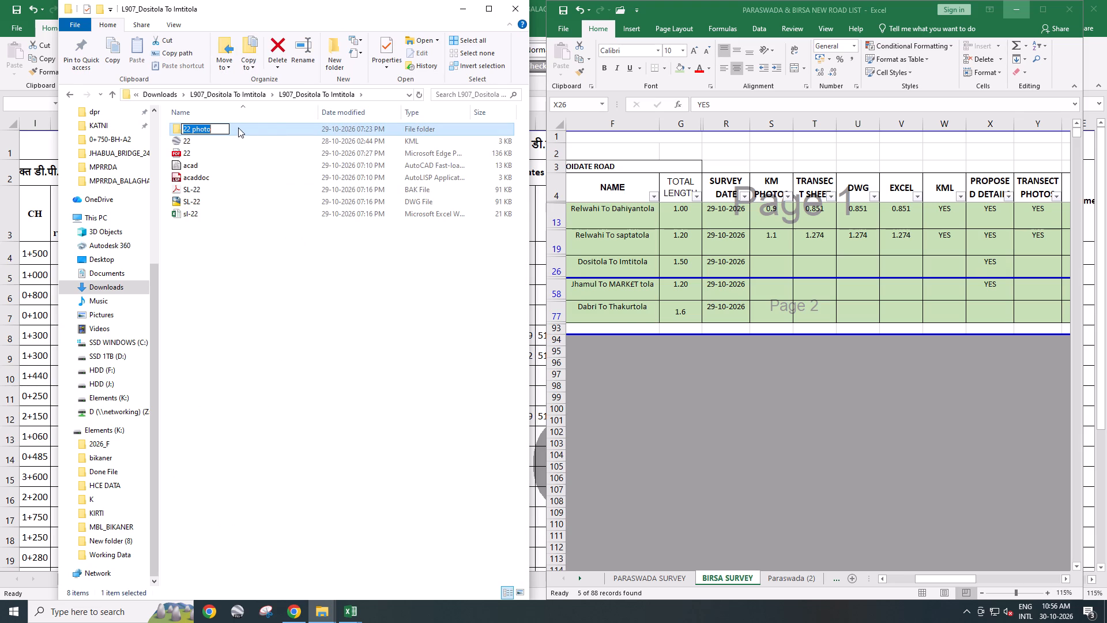
{"action": "key", "text": "ctrl+v"}
{"action": "key", "text": "space"}
{"action": "type", "text": "KM PHOTOS"}
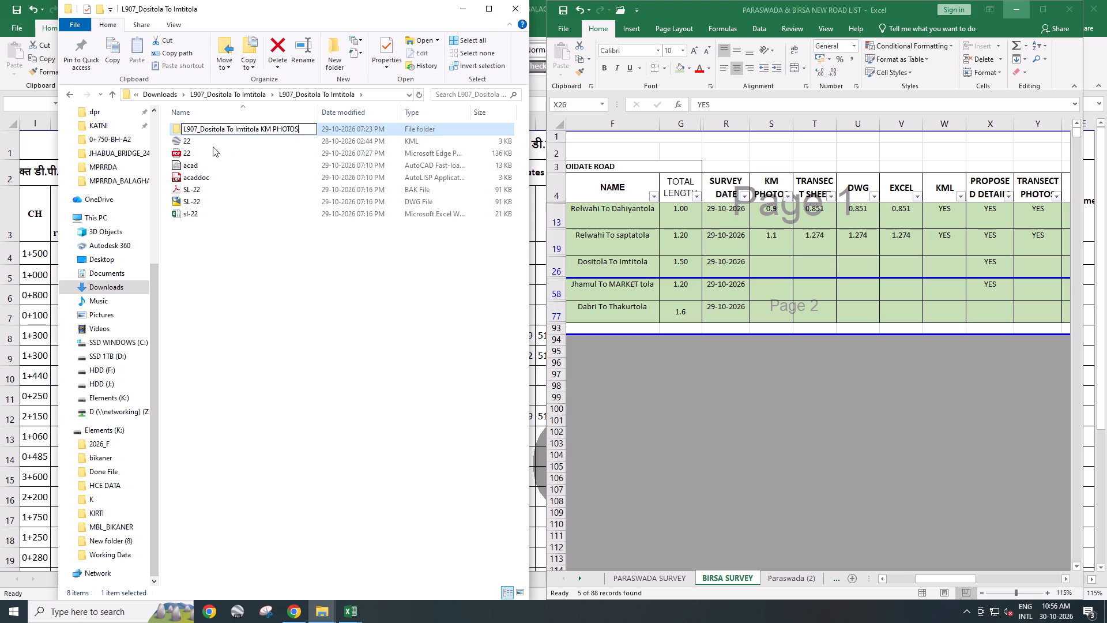
Rename the SL-22 DWG drawing and the sl-22 Excel workbook as L907_Dositola To Imtitola.
{"action": "left_click", "coordinate": [200, 200]}
{"action": "key", "text": "F2"}
{"action": "key", "text": "ctrl+v"}
{"action": "left_click", "coordinate": [211, 215]}
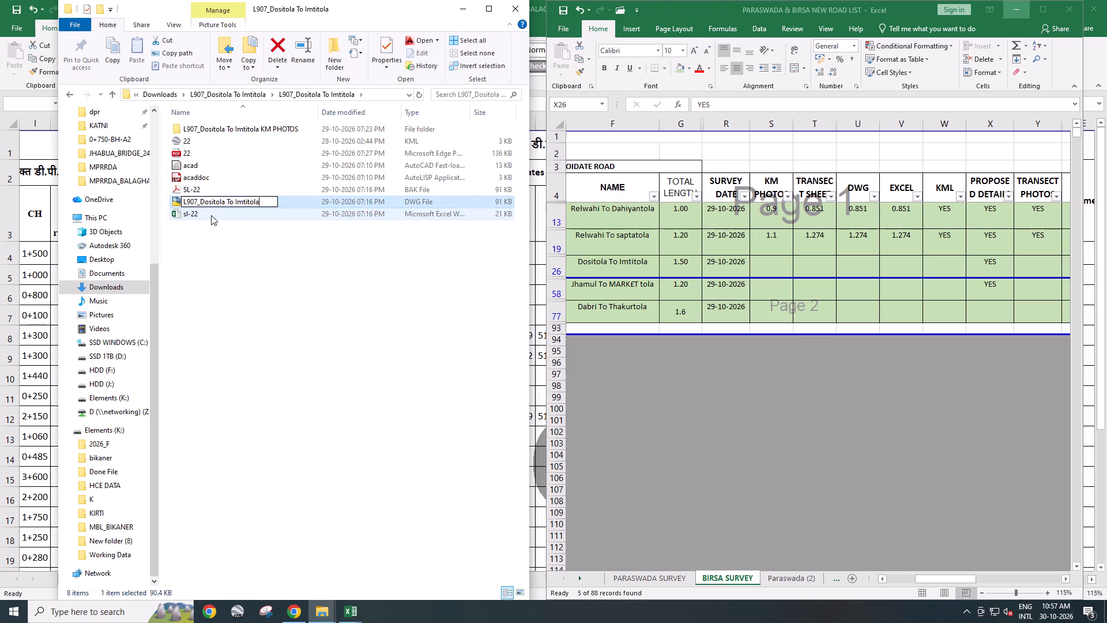
{"action": "key", "text": "F2"}
{"action": "key", "text": "ctrl+v"}
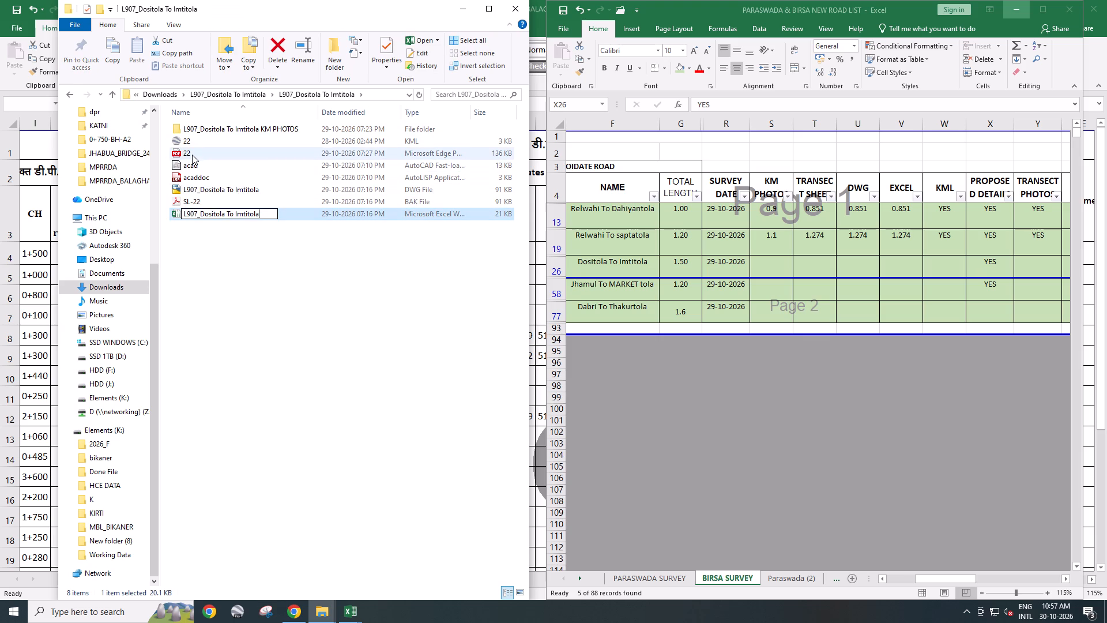
Rename the PDF file 22 as L907 TRANSECT WALK.
{"action": "left_click", "coordinate": [192, 153]}
{"action": "key", "text": "F2"}
{"action": "type", "text": "L907 TRANSED"}
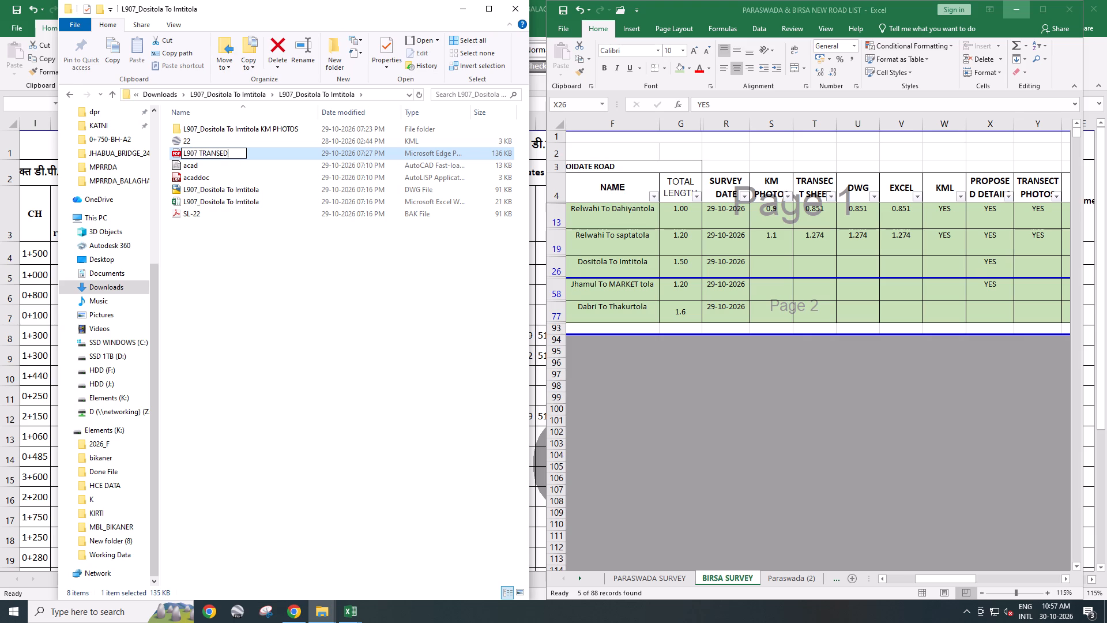
{"action": "key", "text": "BackSpace"}
{"action": "type", "text": "CT WALK"}
Rename the KML file 22 as L907.
{"action": "left_click", "coordinate": [188, 141]}
{"action": "key", "text": "F2"}
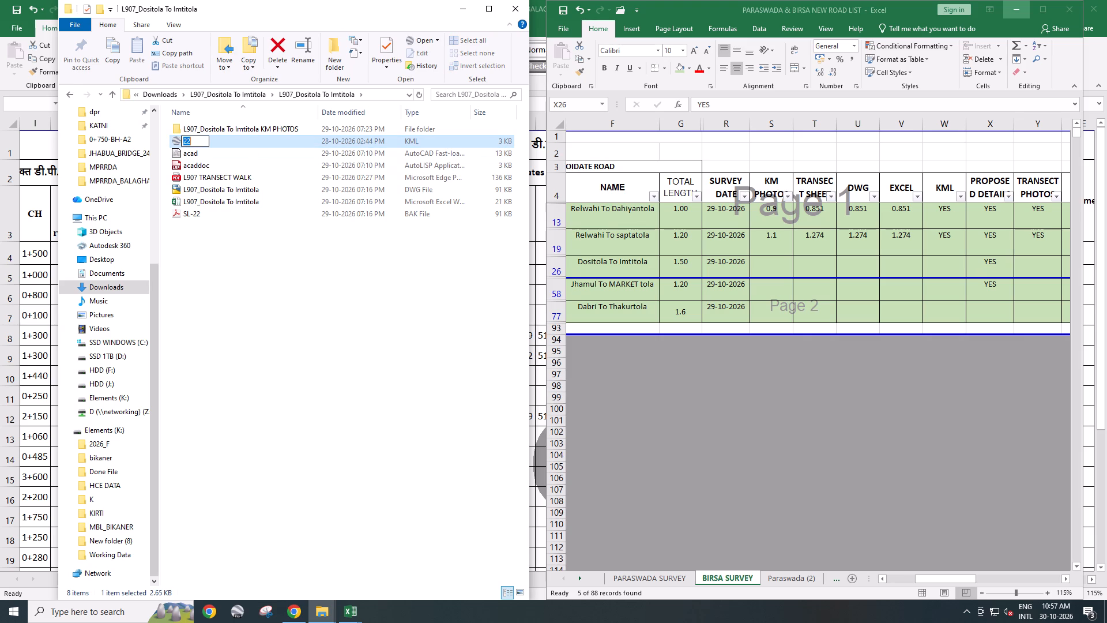
{"action": "key", "text": "l"}
{"action": "type", "text": "907"}
{"action": "left_click", "coordinate": [269, 254]}
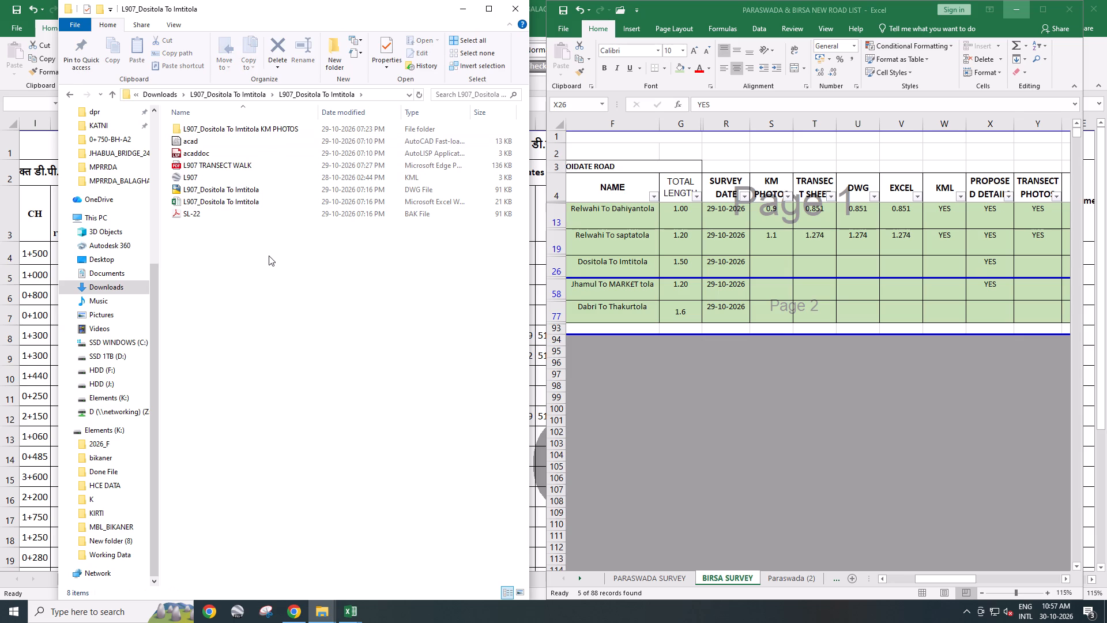
Delete the acad, acaddoc and SL-22 BAK files from the L907 subfolder and refresh the file listing.
{"action": "left_click", "coordinate": [190, 145]}
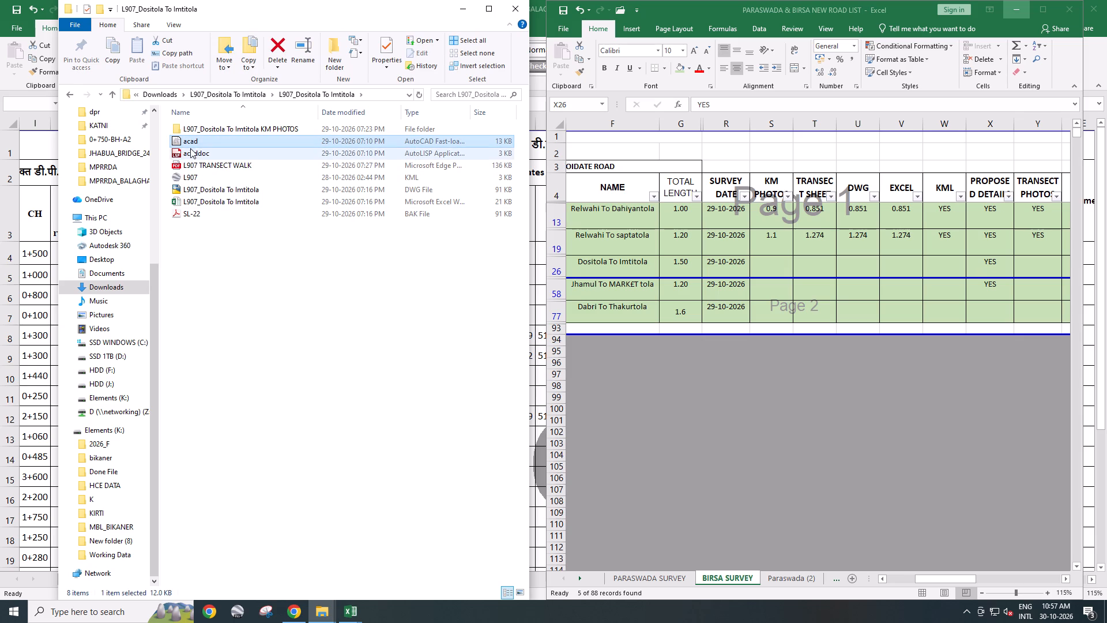
{"action": "left_click", "coordinate": [190, 149], "text": "ctrl"}
{"action": "left_click", "coordinate": [201, 212], "text": "ctrl"}
{"action": "key", "text": "Delete"}
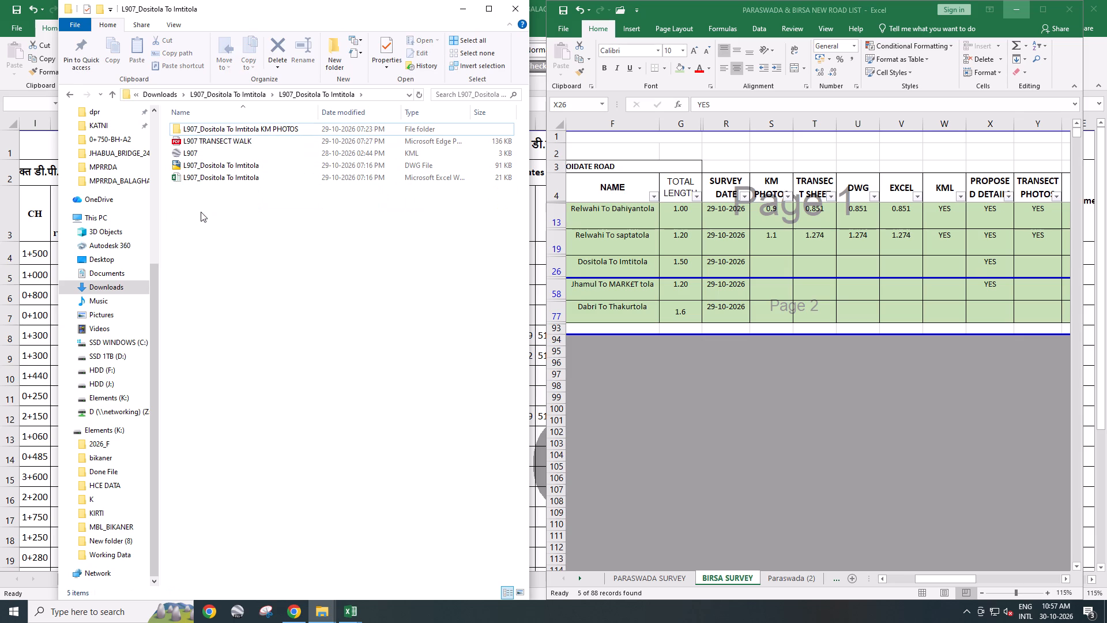
{"action": "right_click", "coordinate": [201, 212]}
{"action": "left_click", "coordinate": [236, 260]}
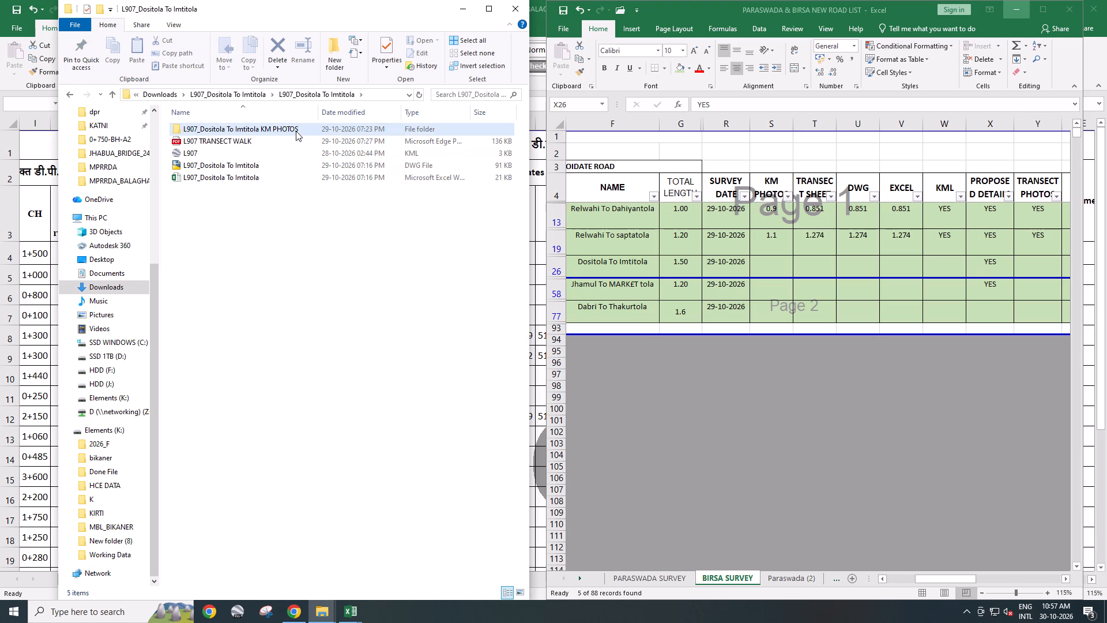
Check the last chainage in the L907 KM PHOTOS folder and enter 1.500 as KM PHOTO for Dositola To Imtitola.
{"action": "left_click_drag", "start_coordinate": [939, 576], "coordinate": [933, 579]}
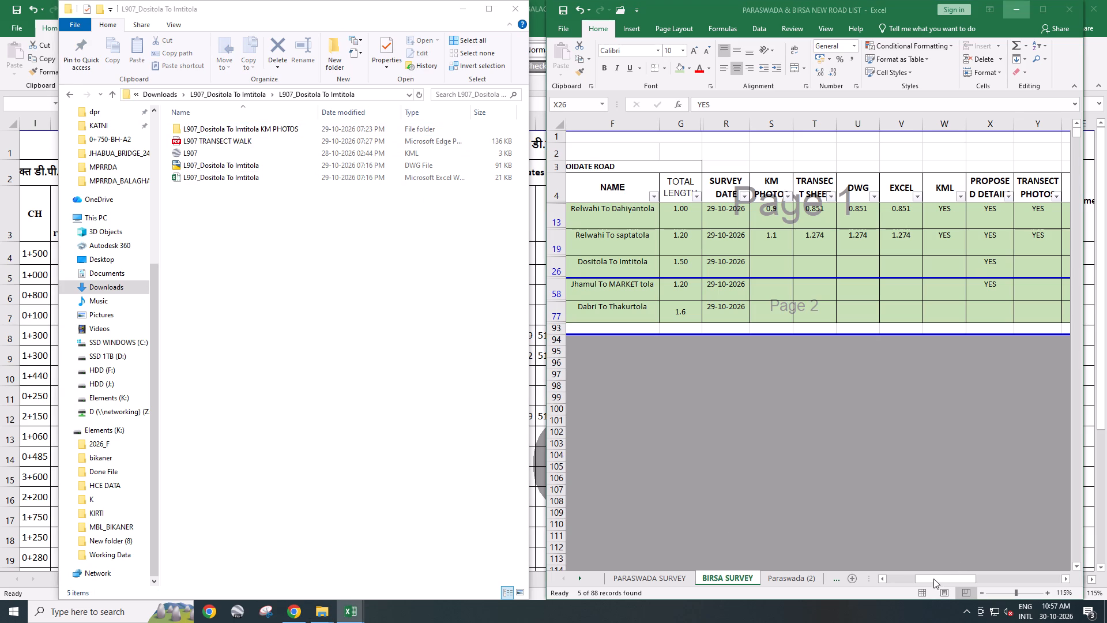
{"action": "left_click_drag", "start_coordinate": [933, 579], "coordinate": [928, 581]}
{"action": "left_click_drag", "start_coordinate": [929, 581], "coordinate": [922, 581]}
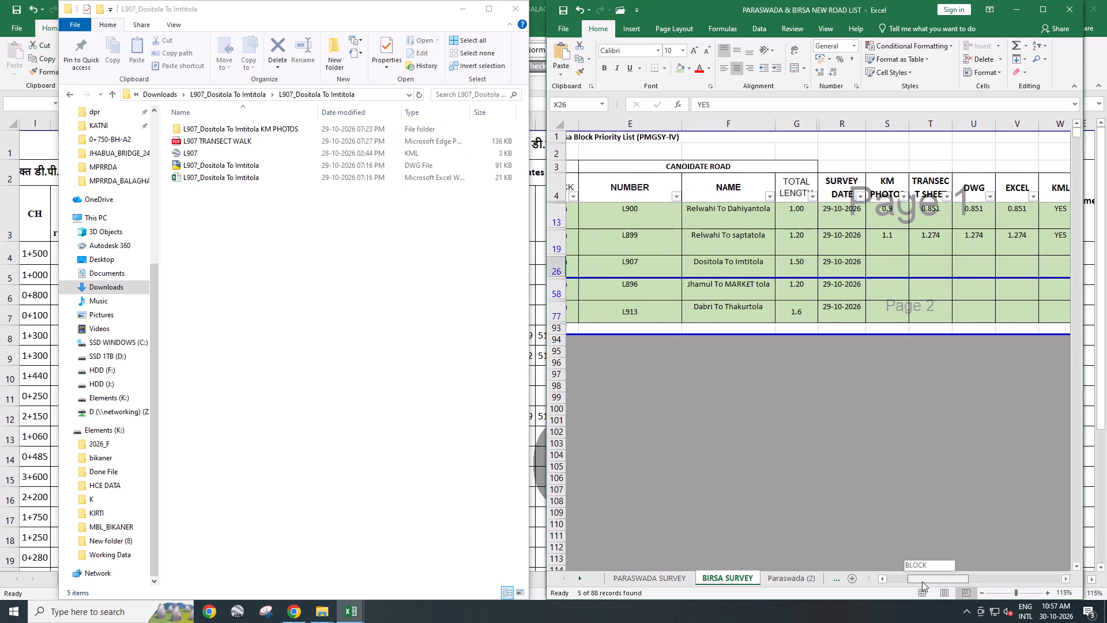
{"action": "left_click_drag", "start_coordinate": [922, 581], "coordinate": [923, 582]}
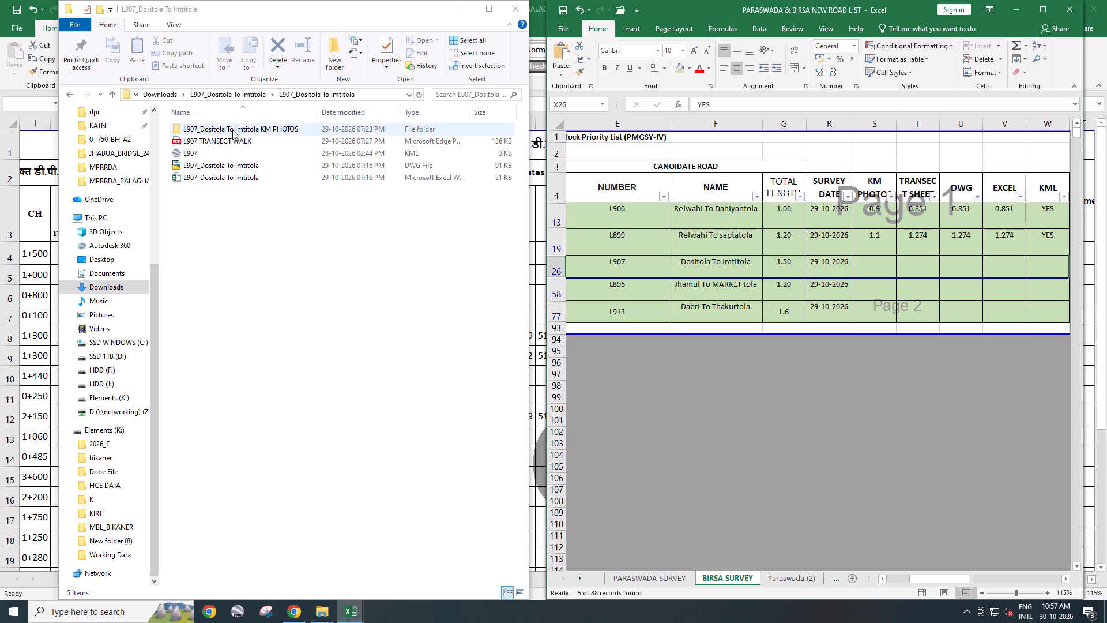
{"action": "double_click", "coordinate": [232, 130]}
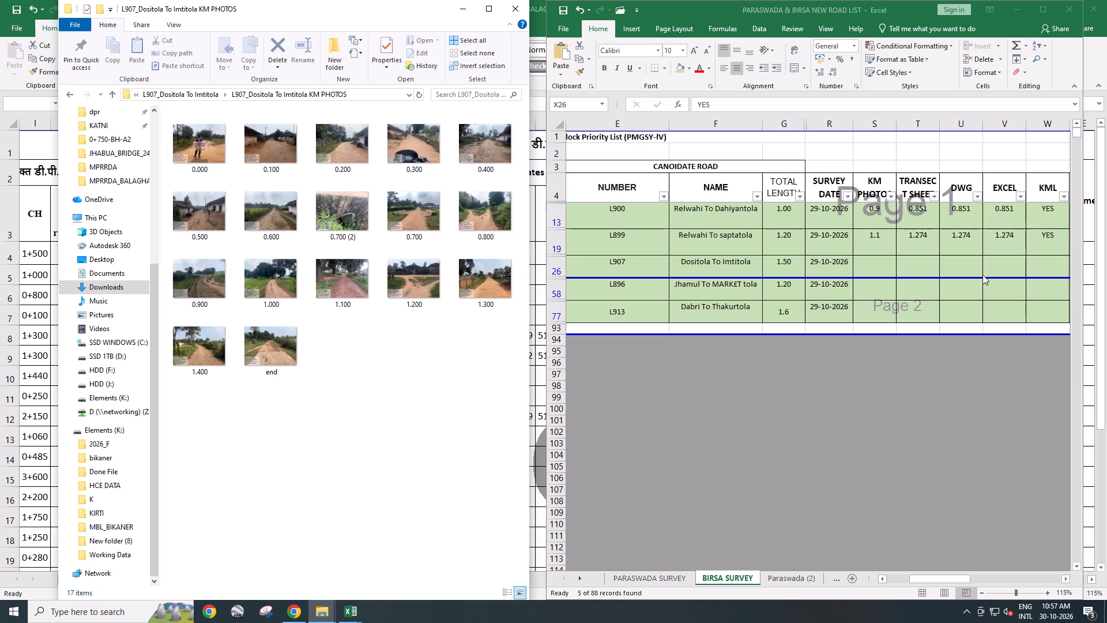
{"action": "left_click", "coordinate": [909, 268]}
{"action": "left_click", "coordinate": [882, 265]}
{"action": "type", "text": "1.500"}
{"action": "key", "text": "Right"}
Read the end chainage in the L907 TRANSECT WALK PDF and enter 1.700 as the transect sheet length for Dositola To Imtitola.
{"action": "left_click", "coordinate": [167, 91]}
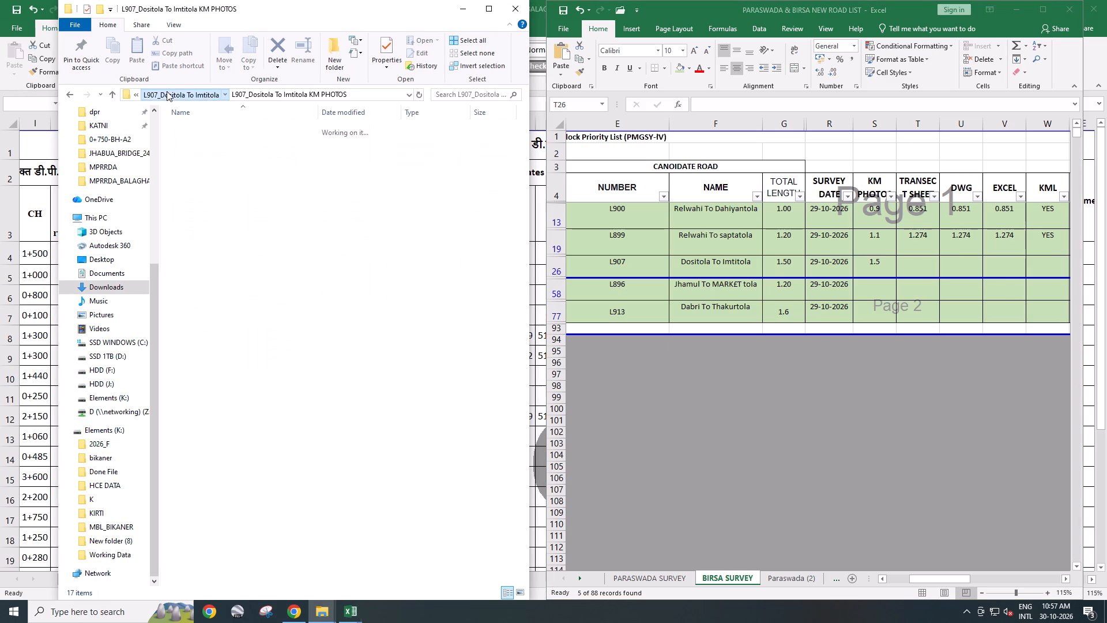
{"action": "double_click", "coordinate": [203, 142]}
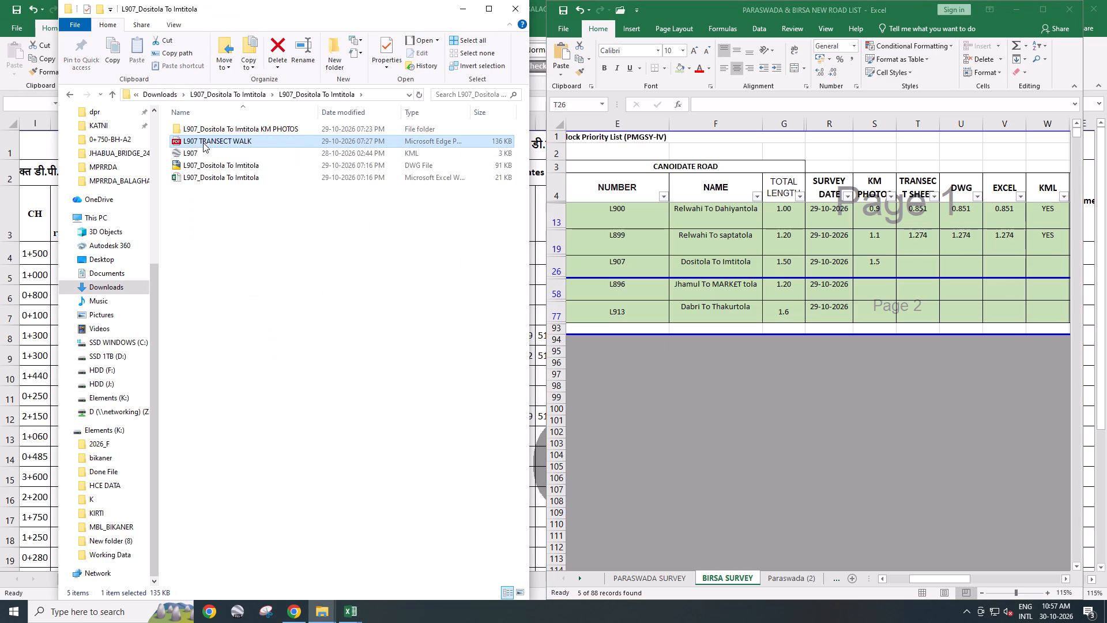
{"action": "left_click", "coordinate": [599, 324]}
{"action": "scroll", "coordinate": [601, 322], "scroll_direction": "down", "scroll_amount": 5}
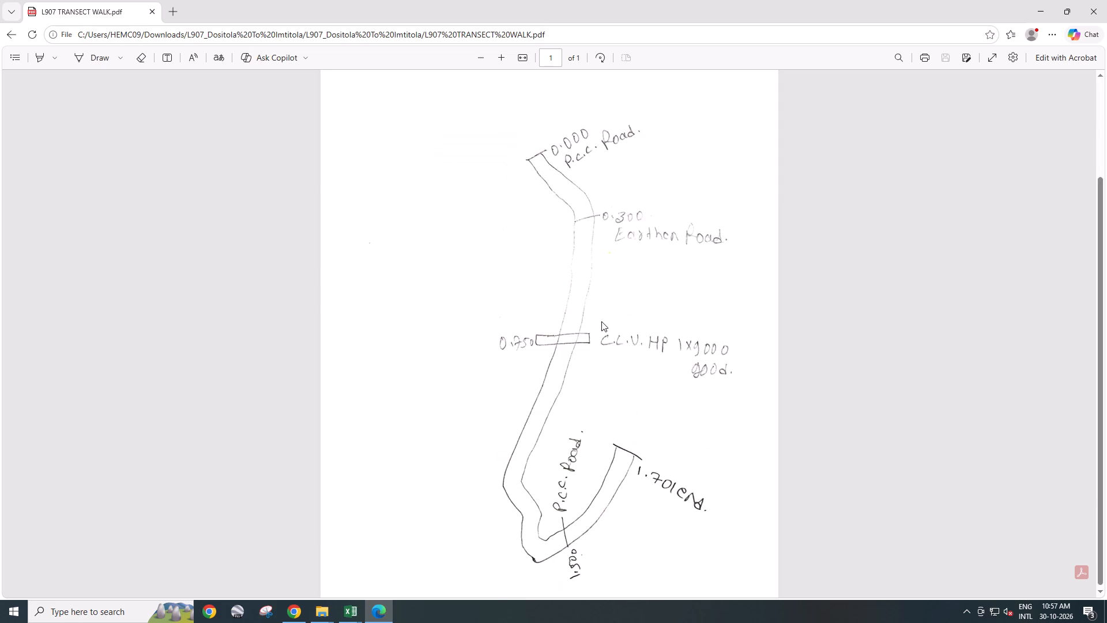
{"action": "scroll", "coordinate": [601, 321], "scroll_direction": "down", "scroll_amount": 6}
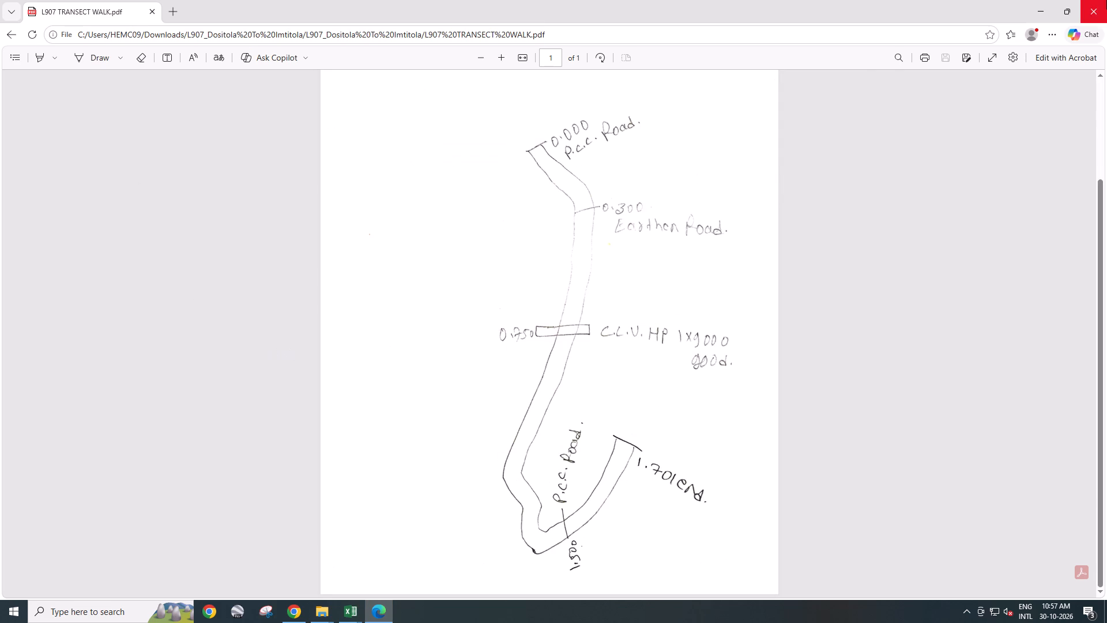
{"action": "left_click", "coordinate": [1106, 0]}
{"action": "left_click", "coordinate": [909, 269]}
{"action": "type", "text": "1.700"}
{"action": "key", "text": "Right"}
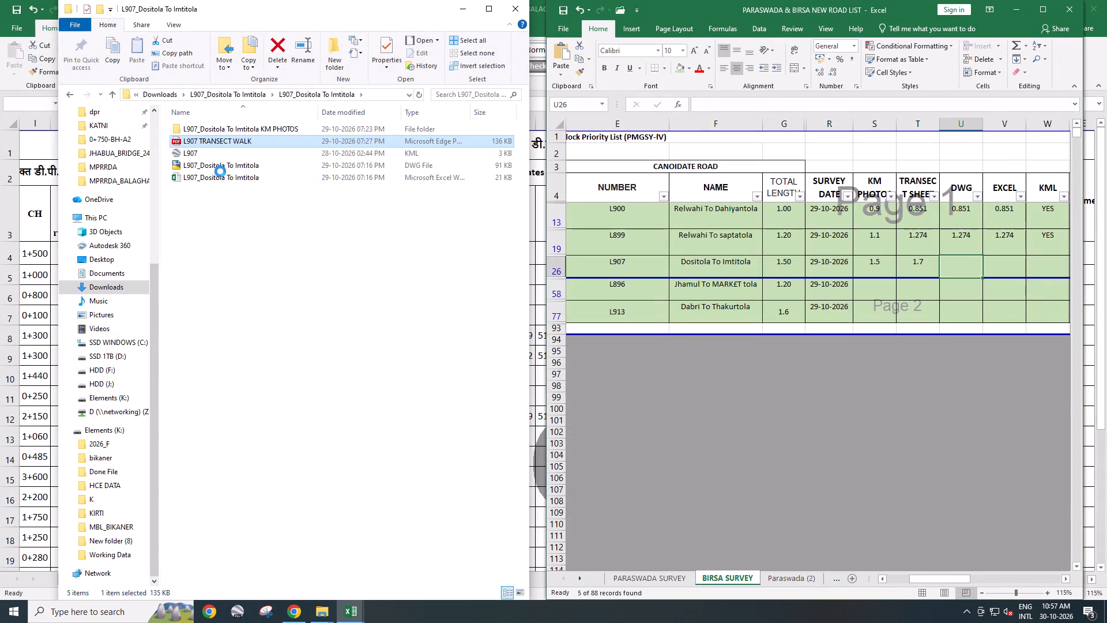
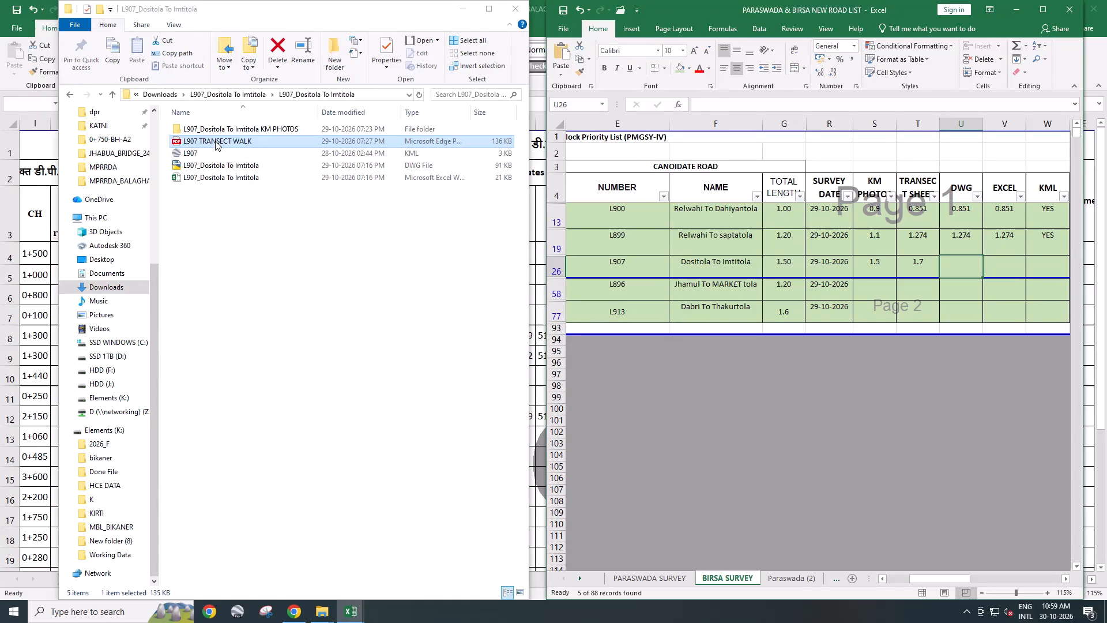
Check the end chainage in the L907 DWG in AutoCAD, and copy the 1.7 transect length into DWG and EXCEL for Dositola To Imtitola.
{"action": "double_click", "coordinate": [220, 166]}
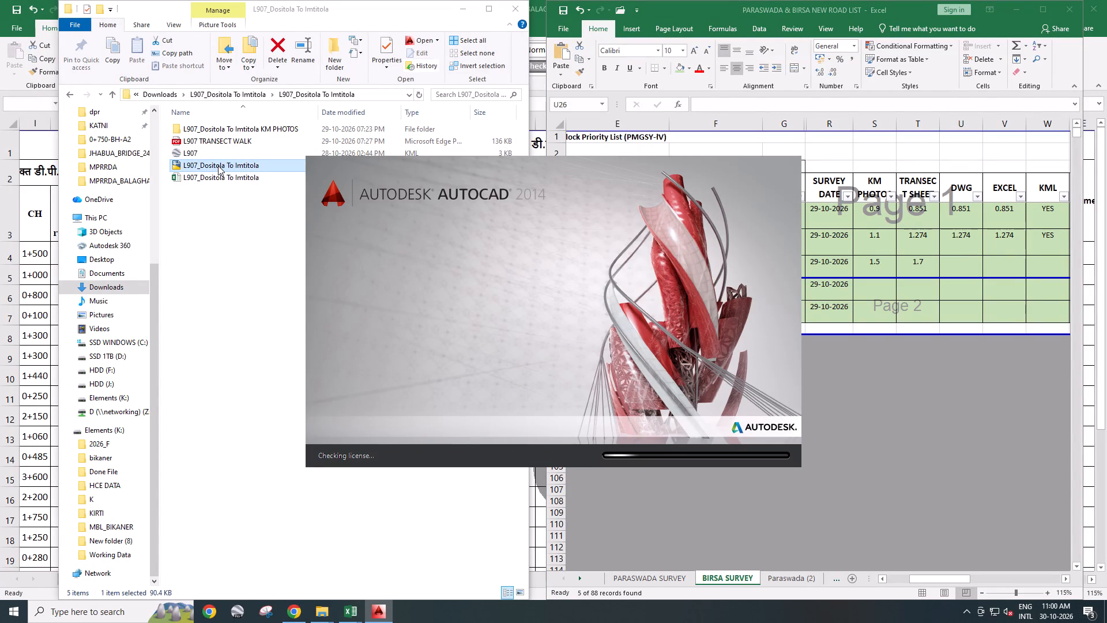
{"action": "scroll", "coordinate": [462, 355], "scroll_direction": "up", "scroll_amount": 3}
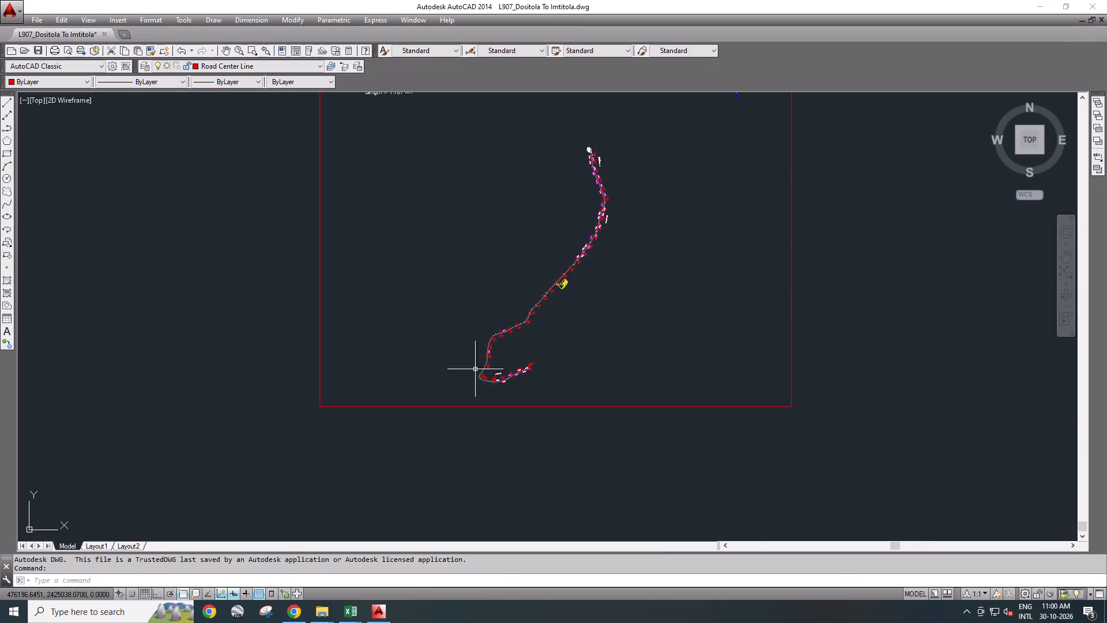
{"action": "scroll", "coordinate": [478, 370], "scroll_direction": "up", "scroll_amount": 3}
{"action": "scroll", "coordinate": [528, 359], "scroll_direction": "up", "scroll_amount": 6}
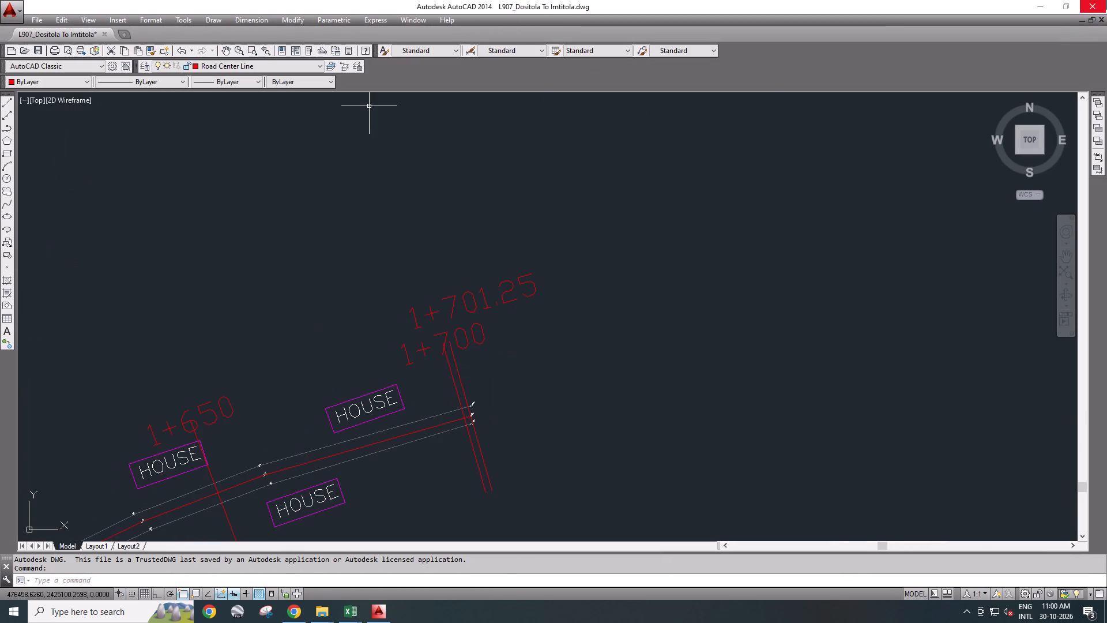
{"action": "left_click", "coordinate": [1106, 0]}
{"action": "left_click", "coordinate": [587, 329]}
{"action": "left_click", "coordinate": [860, 264]}
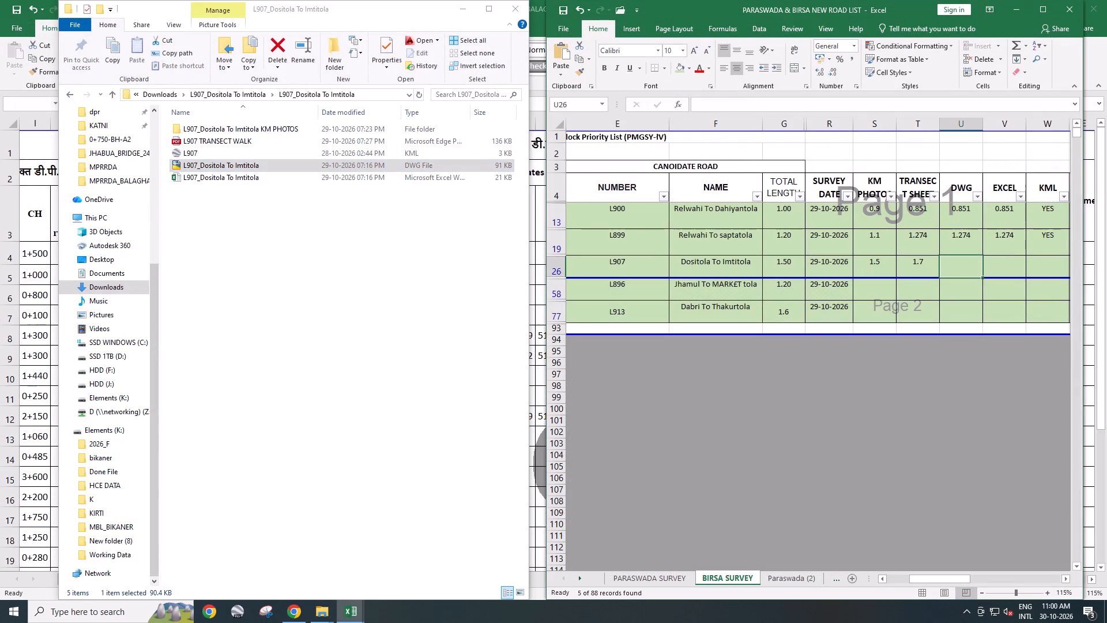
{"action": "left_click", "coordinate": [907, 265]}
{"action": "key", "text": "ctrl+c"}
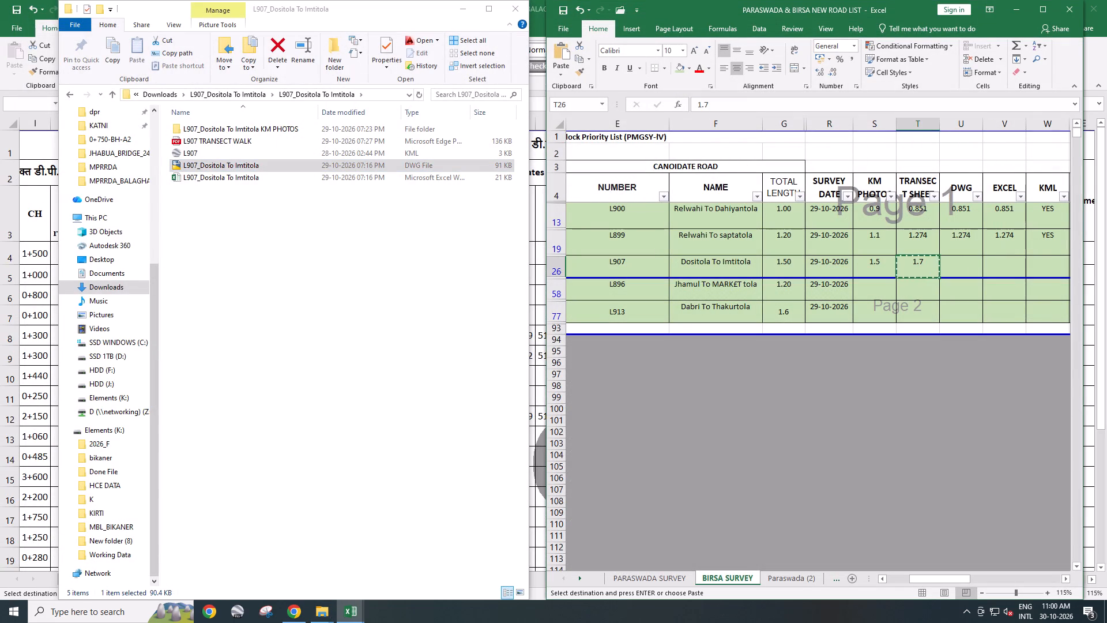
{"action": "left_click_drag", "start_coordinate": [955, 265], "coordinate": [999, 267]}
{"action": "key", "text": "ctrl+v"}
Enter YES under KML and TRANSECT PHOTO for Dositola To Imtitola, and save the Birsa list.
{"action": "left_click", "coordinate": [1045, 269]}
{"action": "type", "text": "YE"}
{"action": "key", "text": "s"}
{"action": "double_click", "coordinate": [299, 129]}
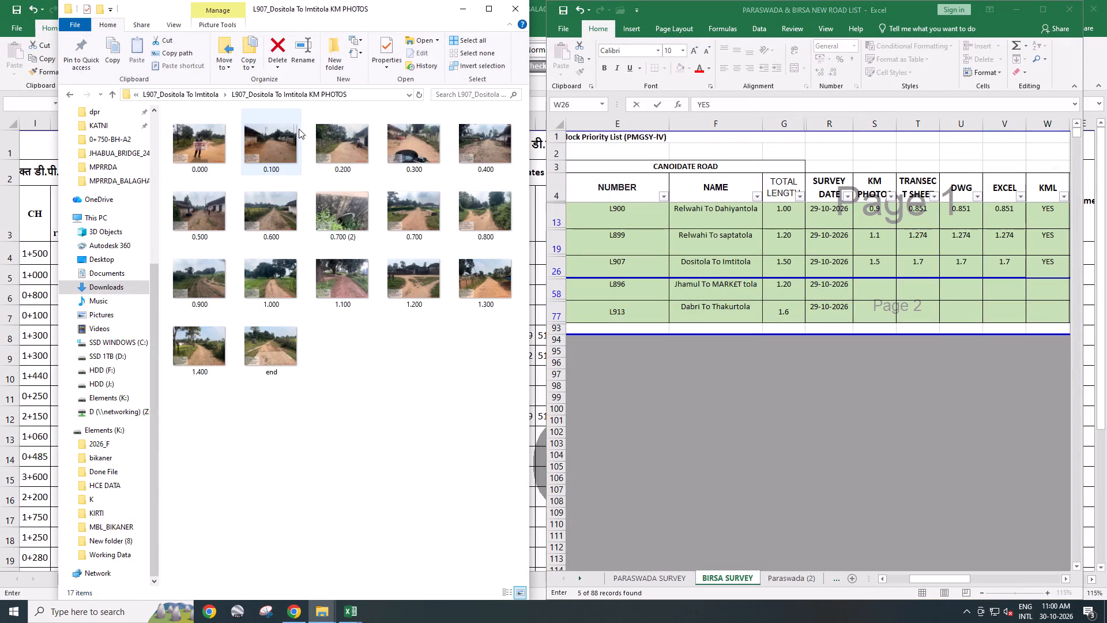
{"action": "left_click", "coordinate": [999, 254]}
{"action": "key", "text": "Right"}
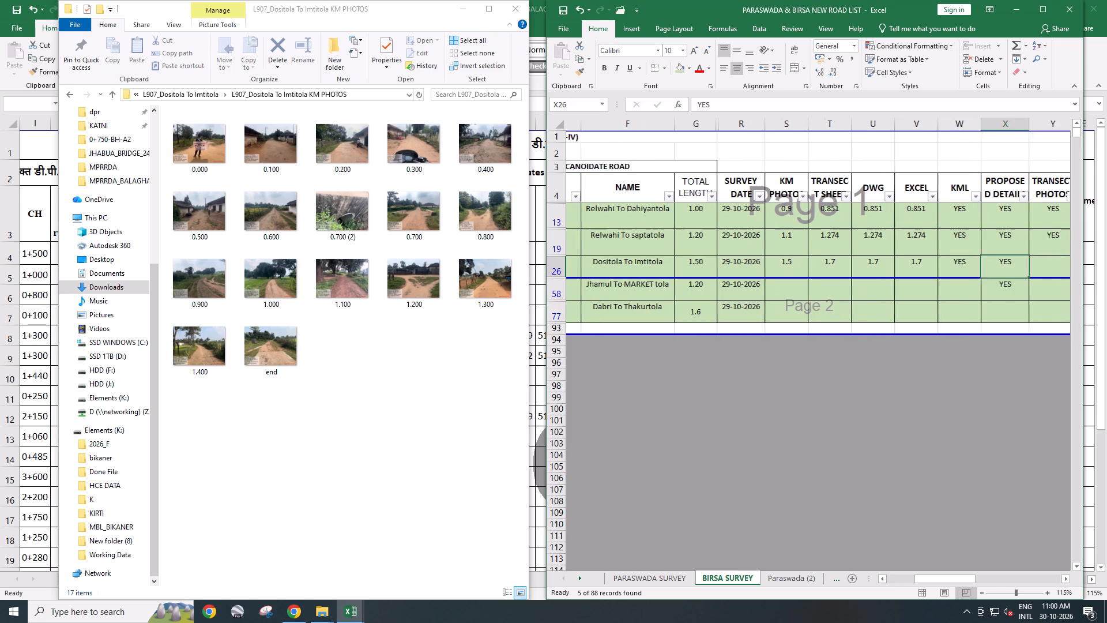
{"action": "key", "text": "Right"}
{"action": "type", "text": "YES"}
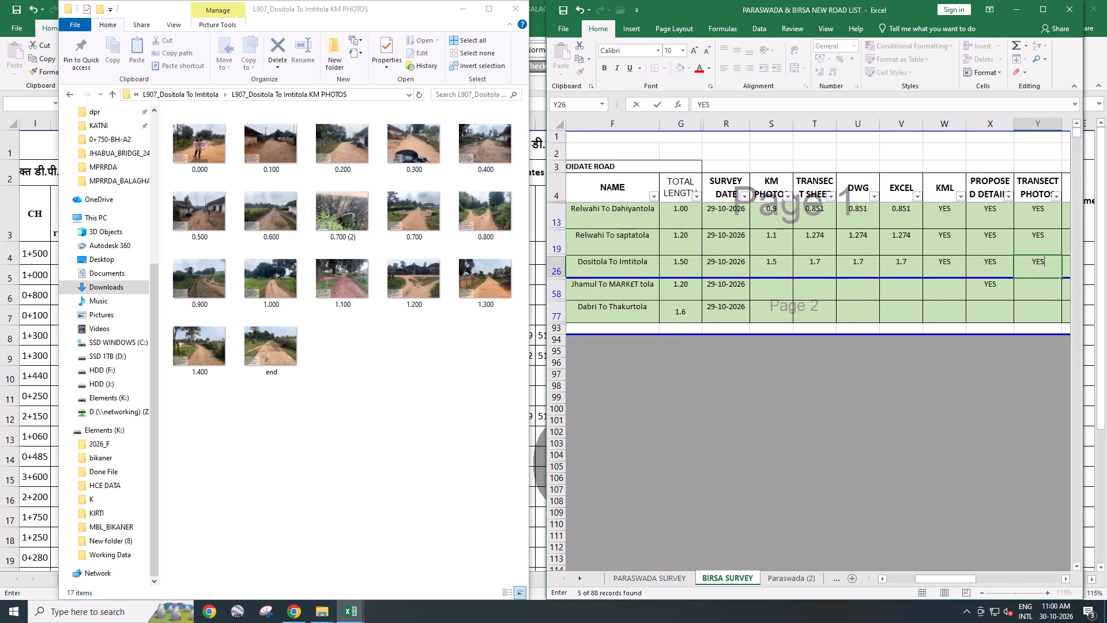
{"action": "key", "text": "ctrl+s"}
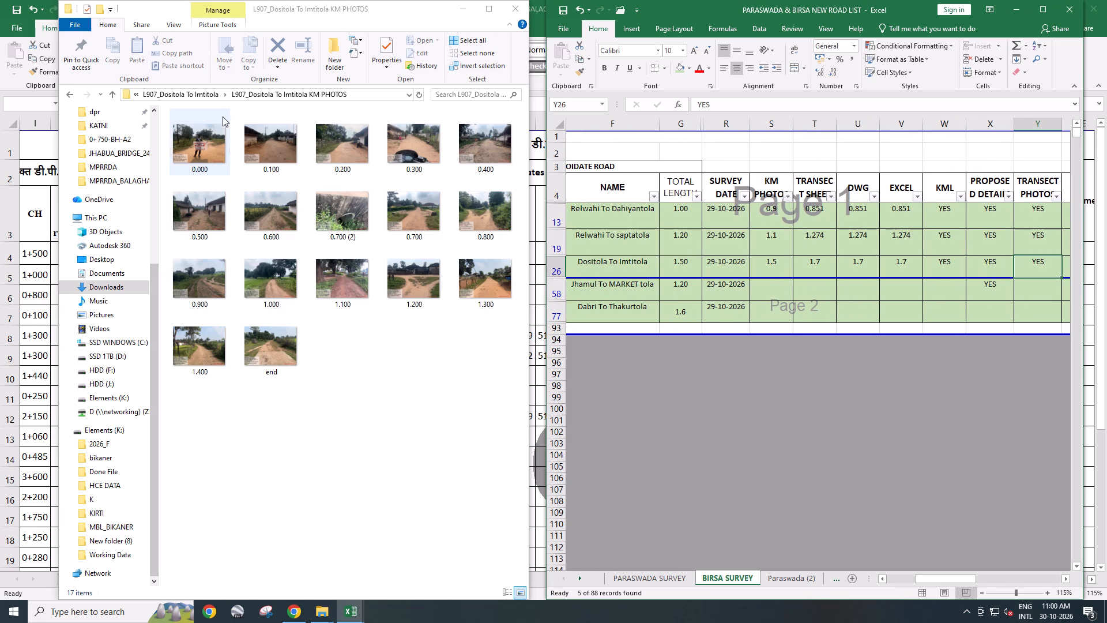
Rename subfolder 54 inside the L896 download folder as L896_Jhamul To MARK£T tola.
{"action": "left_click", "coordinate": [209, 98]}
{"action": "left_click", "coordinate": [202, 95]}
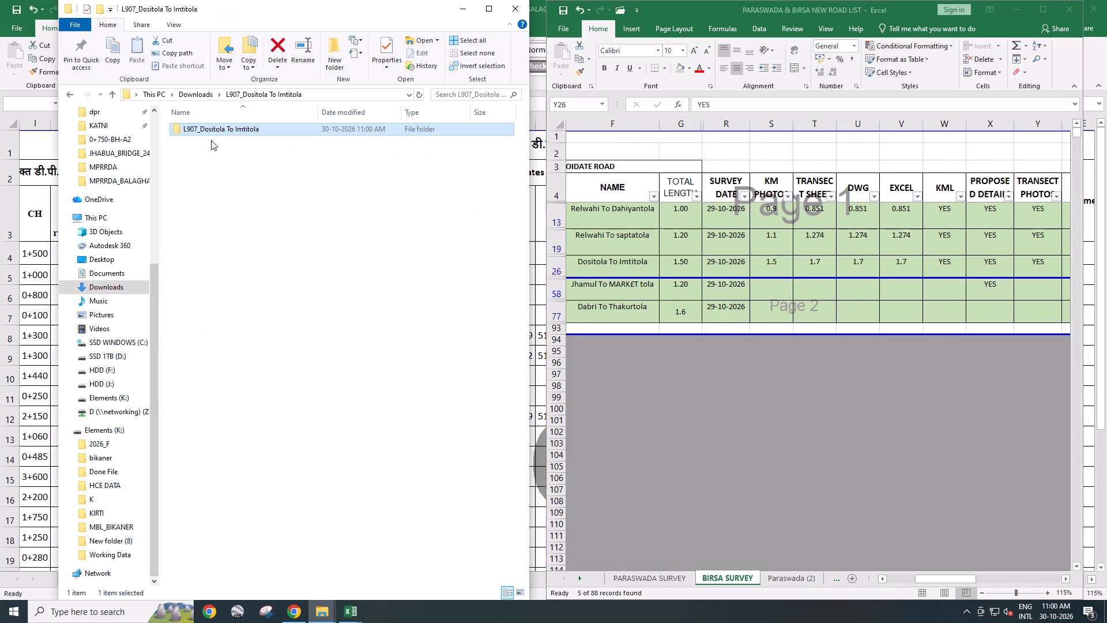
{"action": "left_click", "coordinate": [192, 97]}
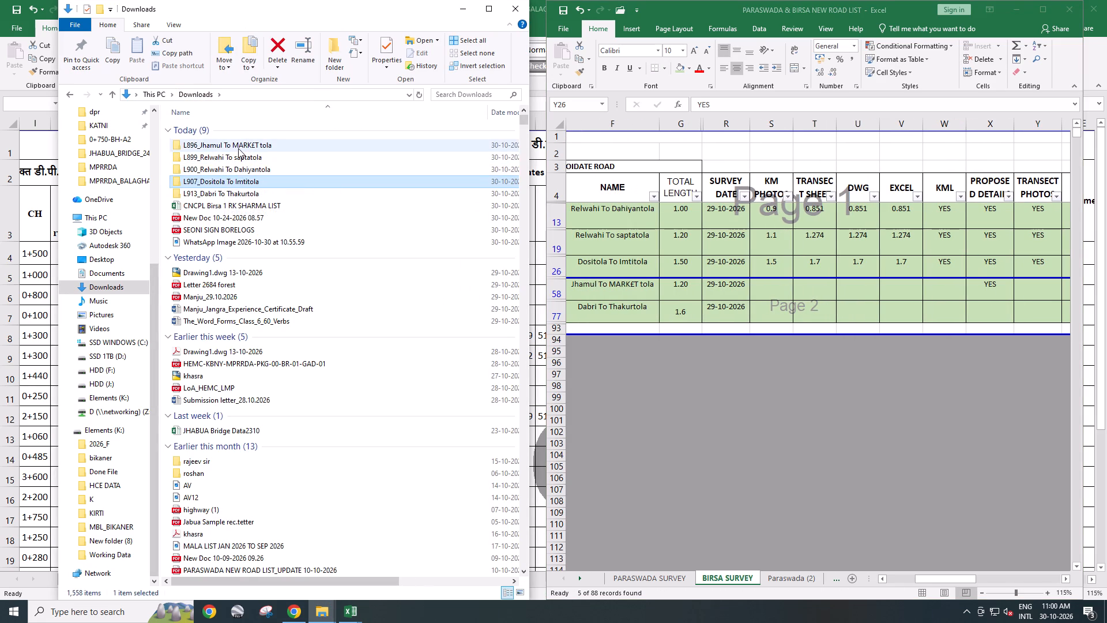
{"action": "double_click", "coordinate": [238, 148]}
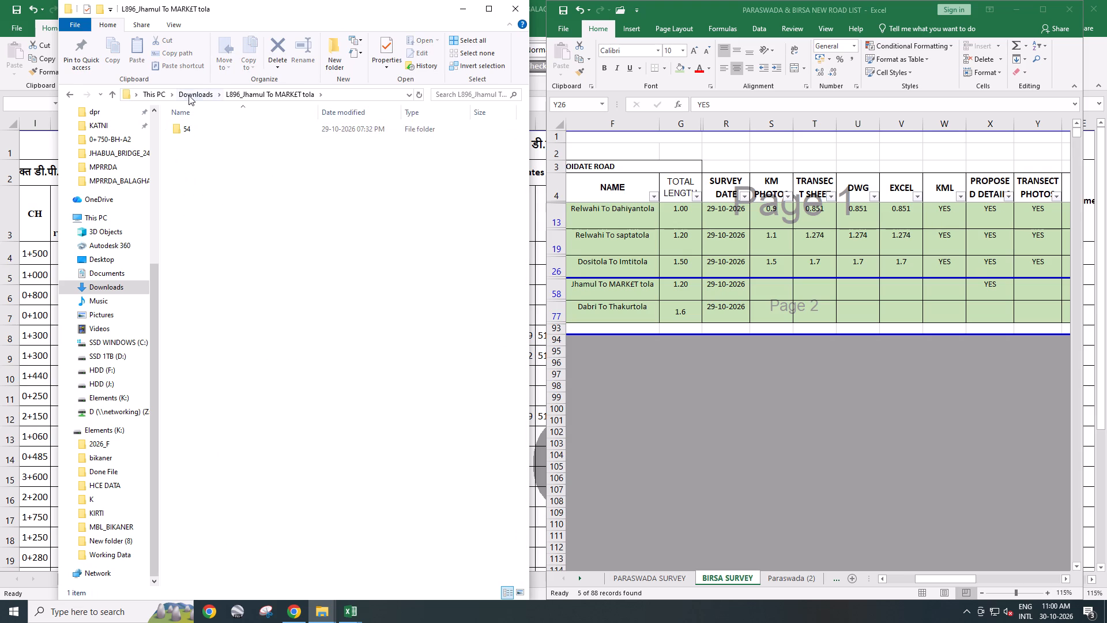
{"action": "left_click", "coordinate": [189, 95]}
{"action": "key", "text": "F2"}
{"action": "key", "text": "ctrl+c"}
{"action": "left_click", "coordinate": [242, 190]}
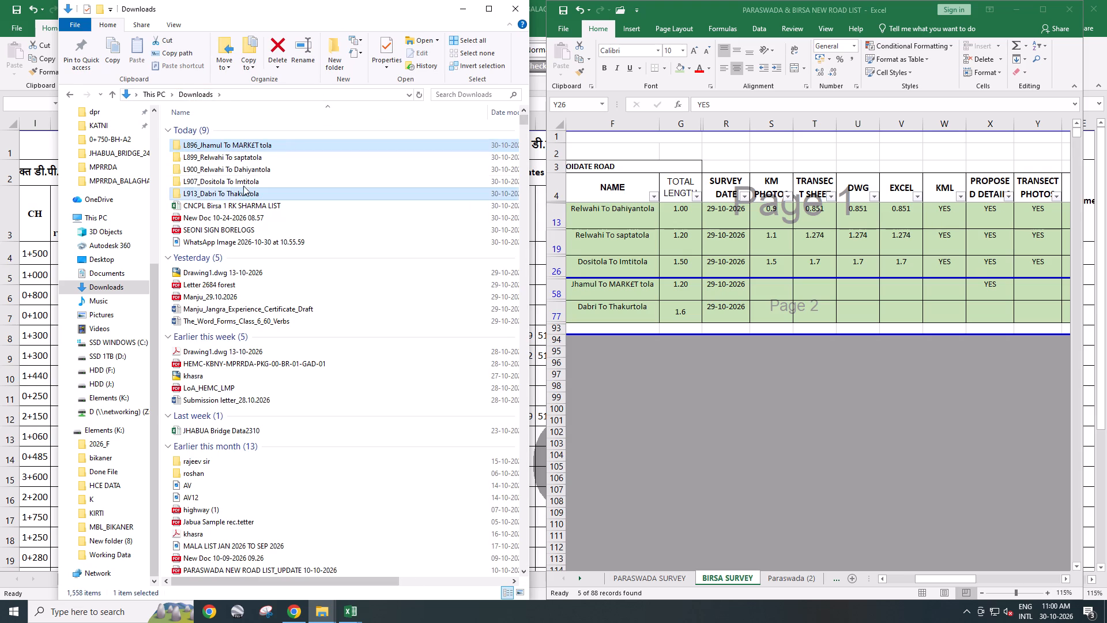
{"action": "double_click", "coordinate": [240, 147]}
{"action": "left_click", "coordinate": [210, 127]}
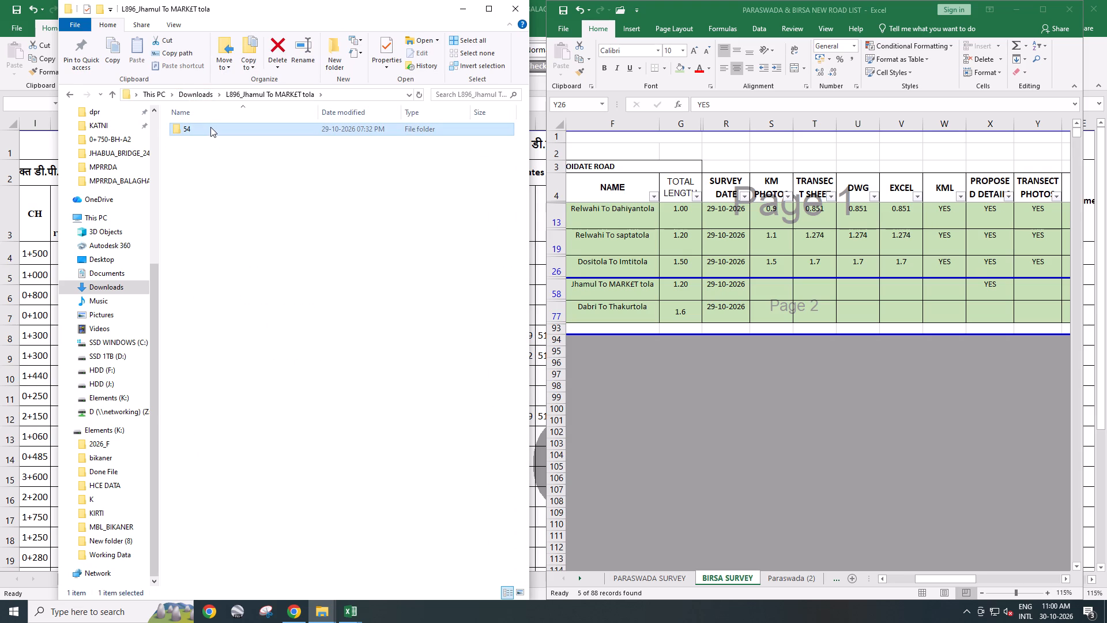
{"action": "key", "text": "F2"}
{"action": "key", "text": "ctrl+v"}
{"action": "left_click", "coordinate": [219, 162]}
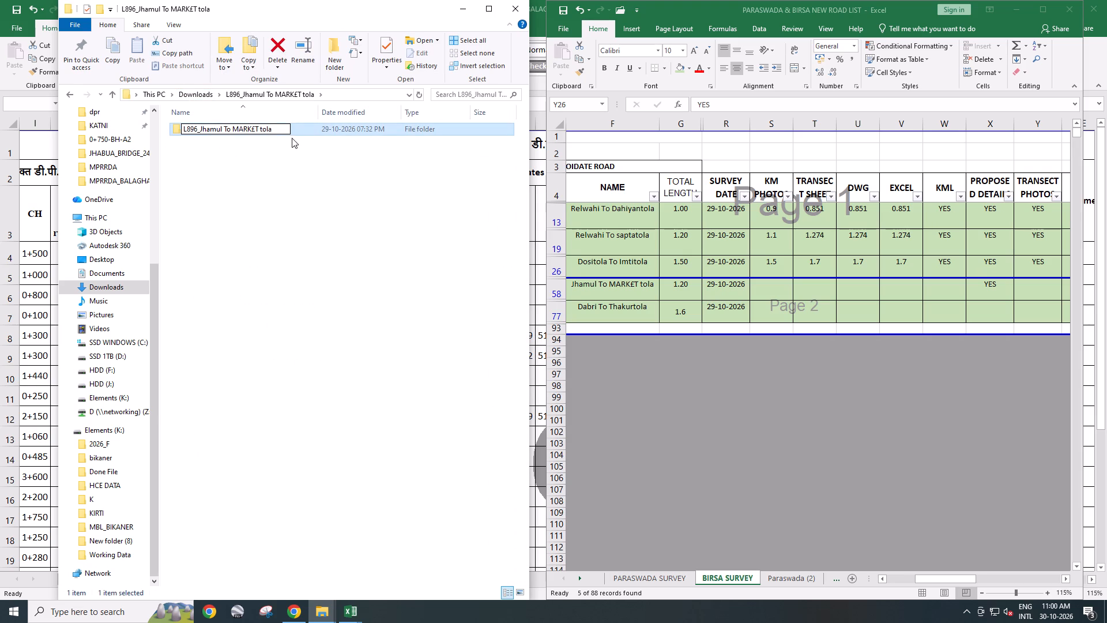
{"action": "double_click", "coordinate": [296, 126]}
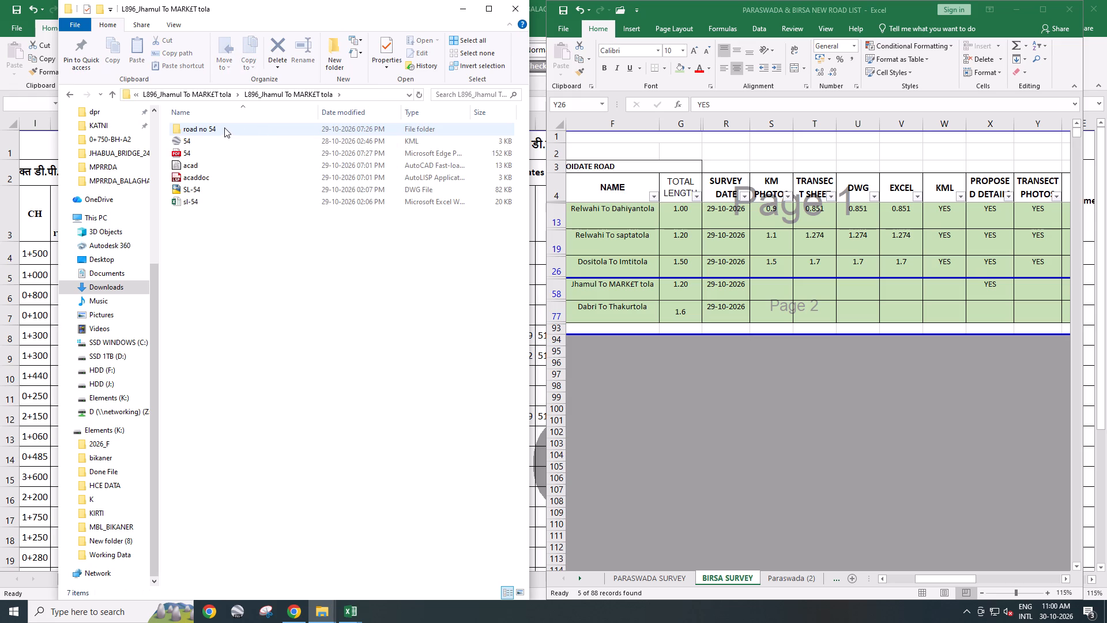
Correct the L896 folder name in Downloads to L896_Jhamul To MARKET tola and copy the corrected name.
{"action": "left_click", "coordinate": [220, 91]}
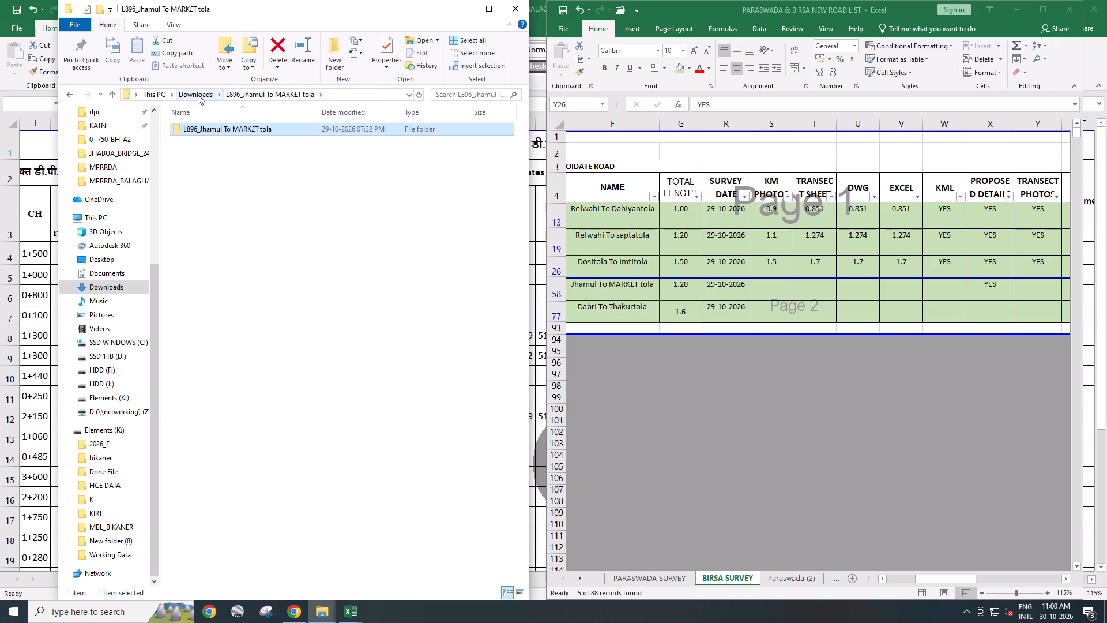
{"action": "left_click", "coordinate": [198, 95]}
{"action": "left_click", "coordinate": [240, 146]}
{"action": "key", "text": "F2"}
{"action": "left_click", "coordinate": [254, 148]}
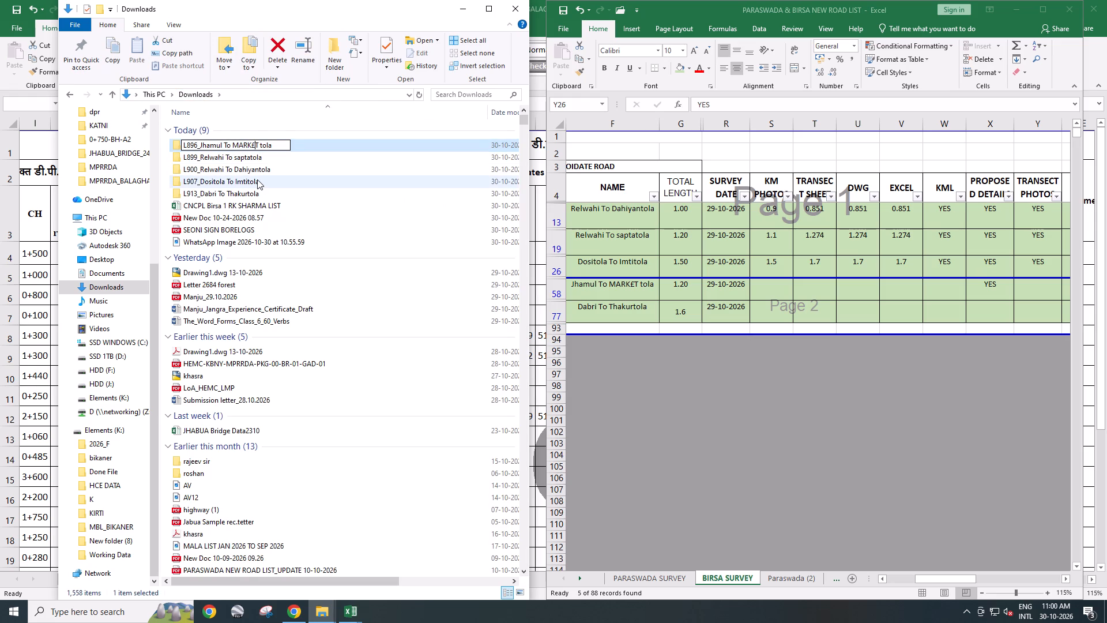
{"action": "key", "text": "BackSpace"}
{"action": "key", "text": "e"}
{"action": "key", "text": "ctrl+a"}
{"action": "key", "text": "ctrl+c"}
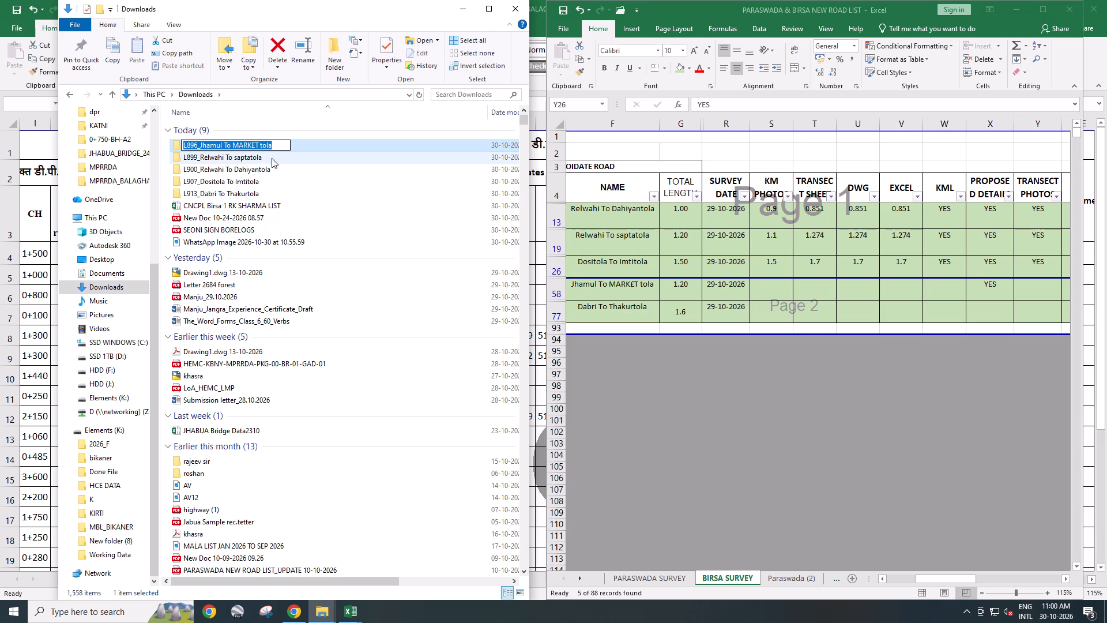
{"action": "left_click", "coordinate": [272, 158]}
Rename the subfolder inside the L896 folder as L896_Jhamul To MARKET tola.
{"action": "double_click", "coordinate": [283, 145]}
{"action": "left_click", "coordinate": [235, 133]}
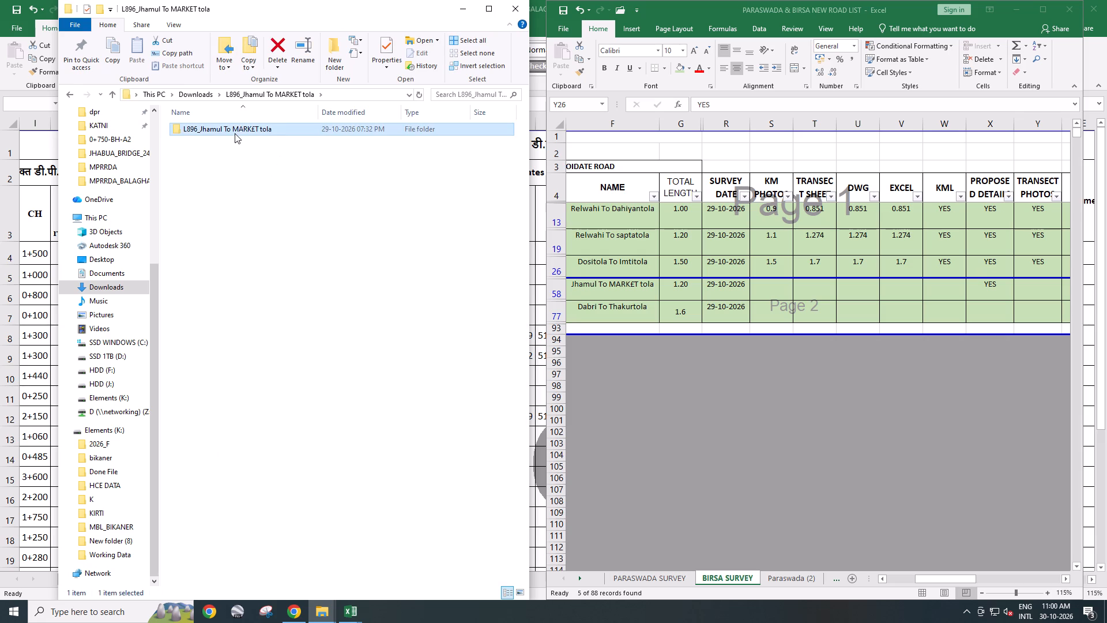
{"action": "key", "text": "F2"}
{"action": "key", "text": "ctrl+v"}
{"action": "left_click", "coordinate": [262, 167]}
Rename the road no 54 folder in the L896 subfolder as L896_Jhamul To MARKET tola KM PHOTOS.
{"action": "double_click", "coordinate": [292, 130]}
{"action": "left_click", "coordinate": [197, 132]}
{"action": "key", "text": "F2"}
{"action": "key", "text": "ctrl+v"}
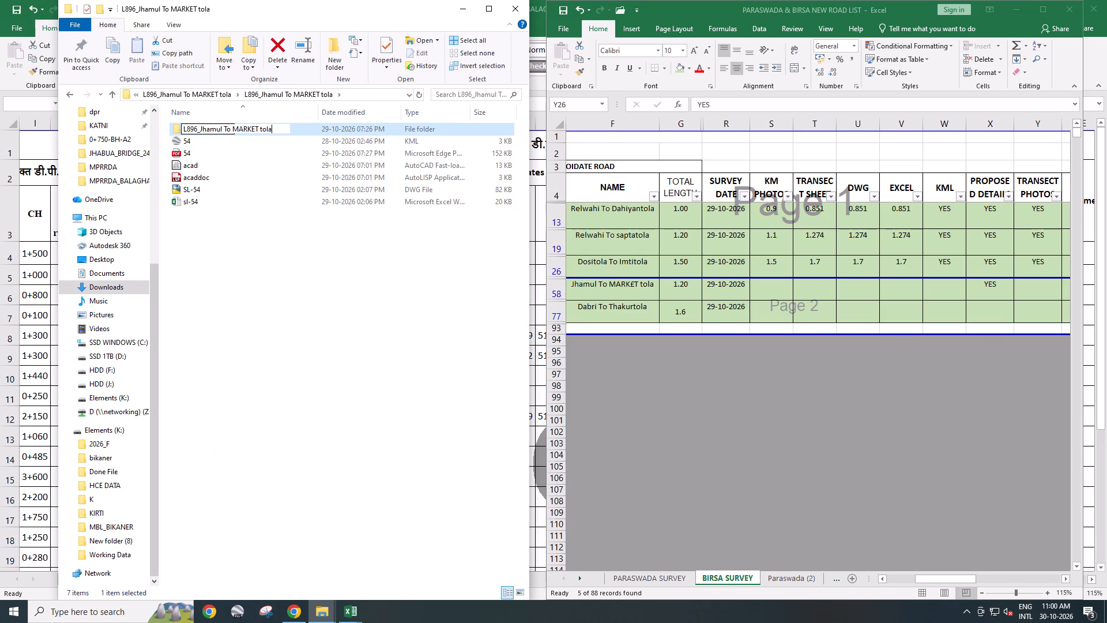
{"action": "key", "text": "space"}
{"action": "type", "text": "KM PHO"}
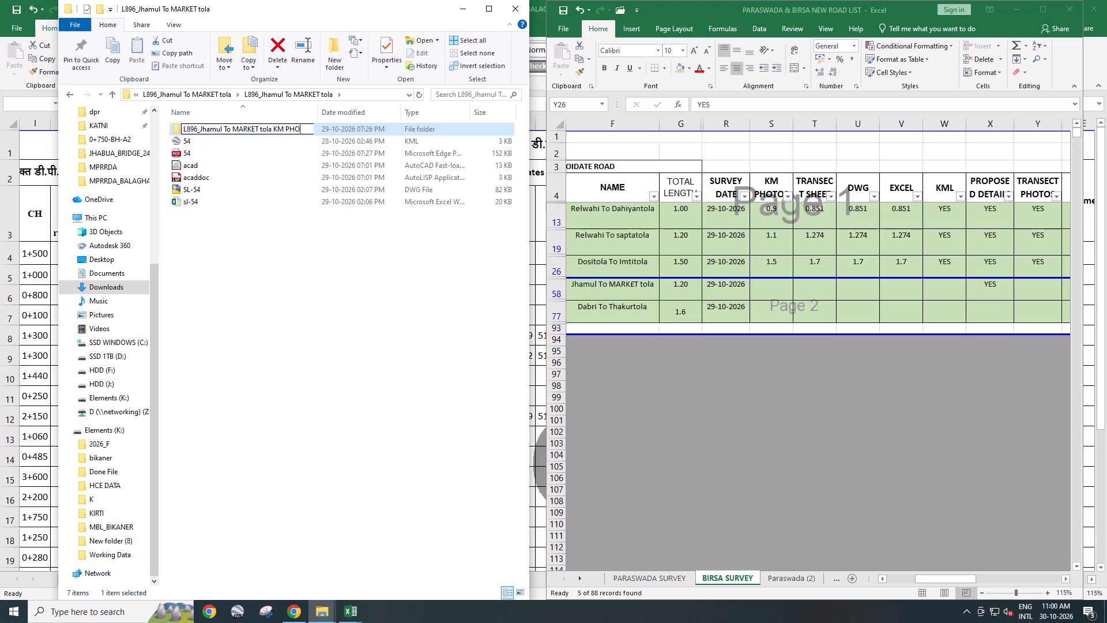
{"action": "key", "text": "t"}
{"action": "type", "text": "OS"}
Rename the SL-54 DWG file and the sl-54 Excel file as L896_Jhamul To MARKET tola.
{"action": "left_click", "coordinate": [200, 189]}
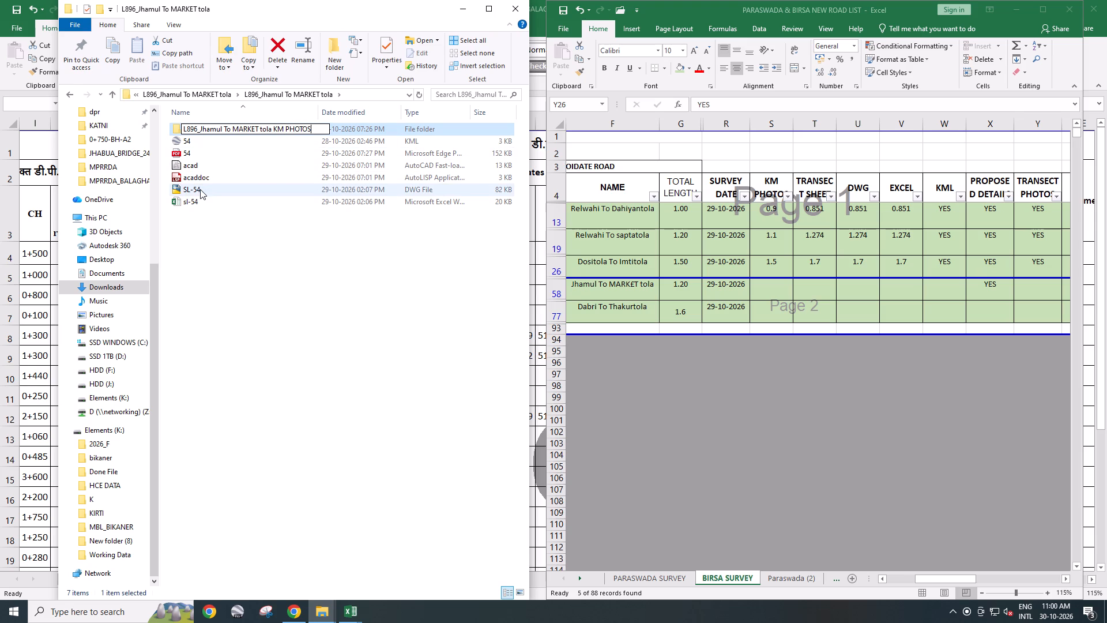
{"action": "key", "text": "F2"}
{"action": "key", "text": "ctrl+v"}
{"action": "left_click", "coordinate": [201, 196]}
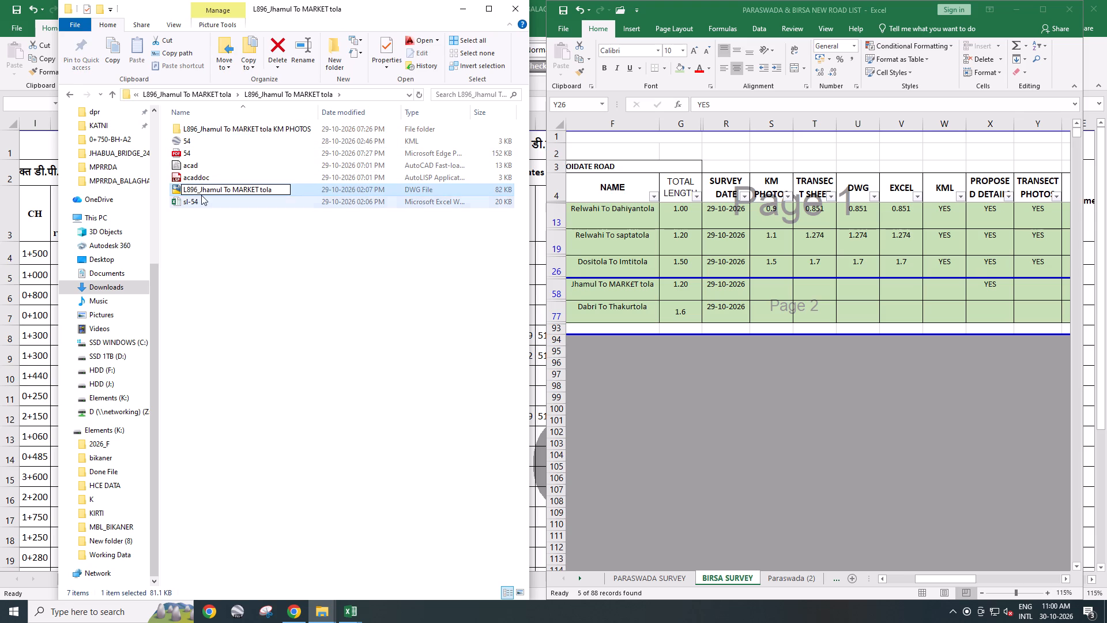
{"action": "key", "text": "F2"}
{"action": "key", "text": "ctrl+v"}
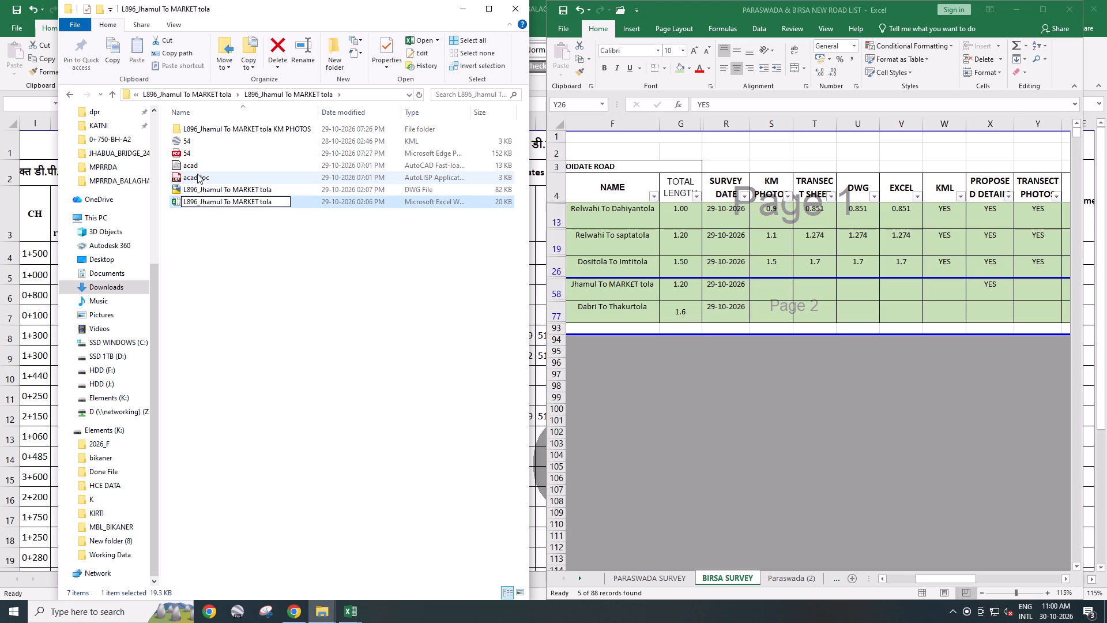
Rename the PDF file 54 as L896 TRANSECT WALK.
{"action": "left_click", "coordinate": [196, 155]}
{"action": "key", "text": "F2"}
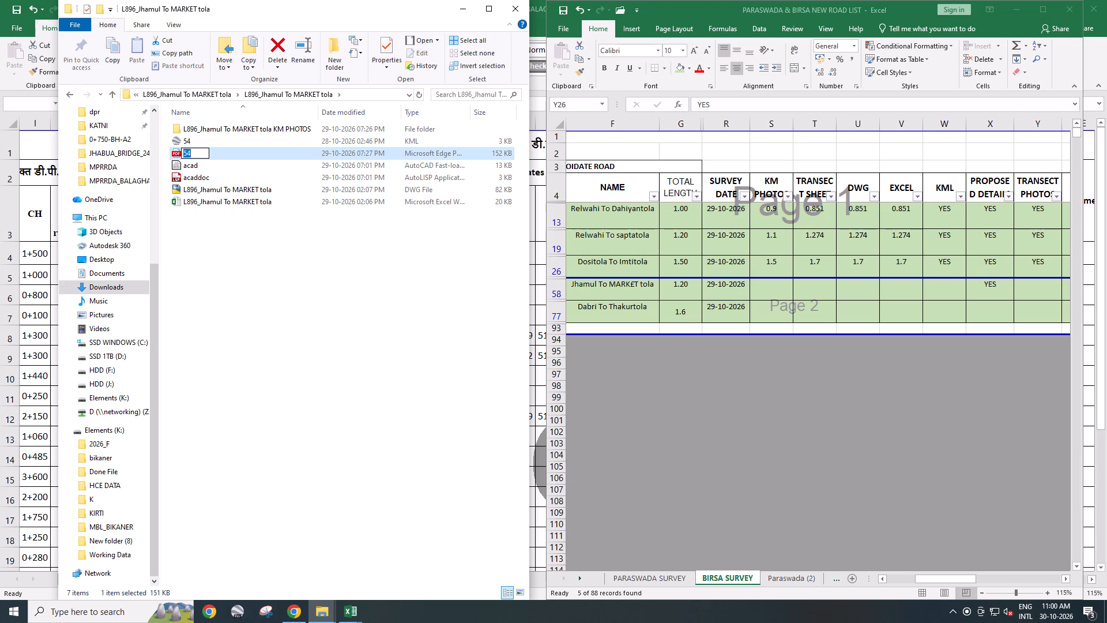
{"action": "key", "text": "l"}
{"action": "type", "text": "896"}
{"action": "key", "text": "space"}
{"action": "type", "text": "TRANSECT WAK"}
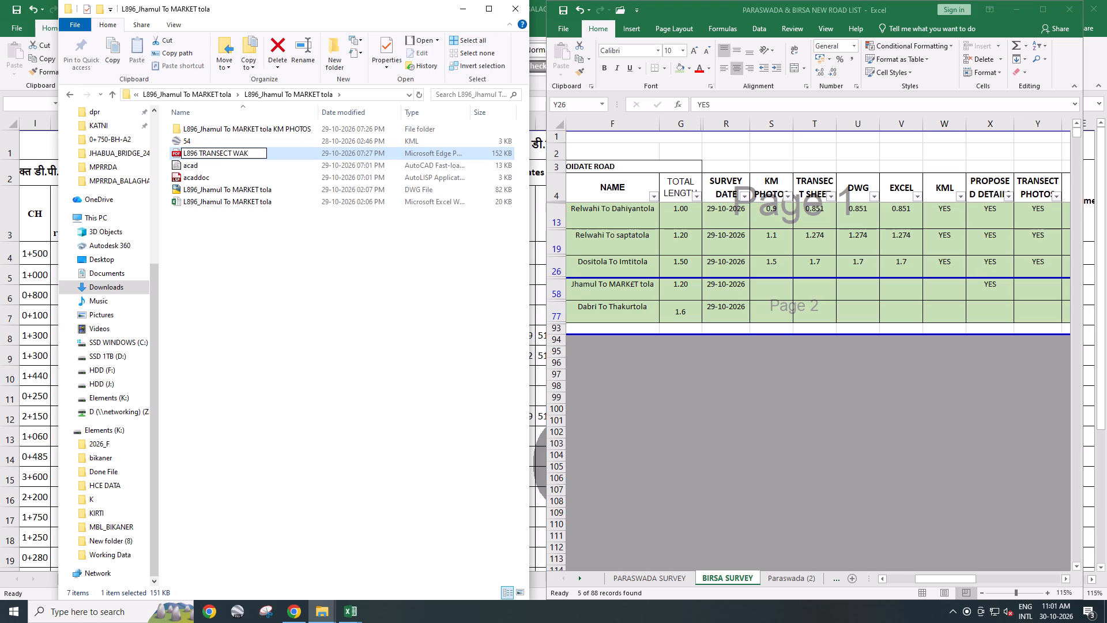
{"action": "key", "text": "BackSpace"}
{"action": "type", "text": "LK"}
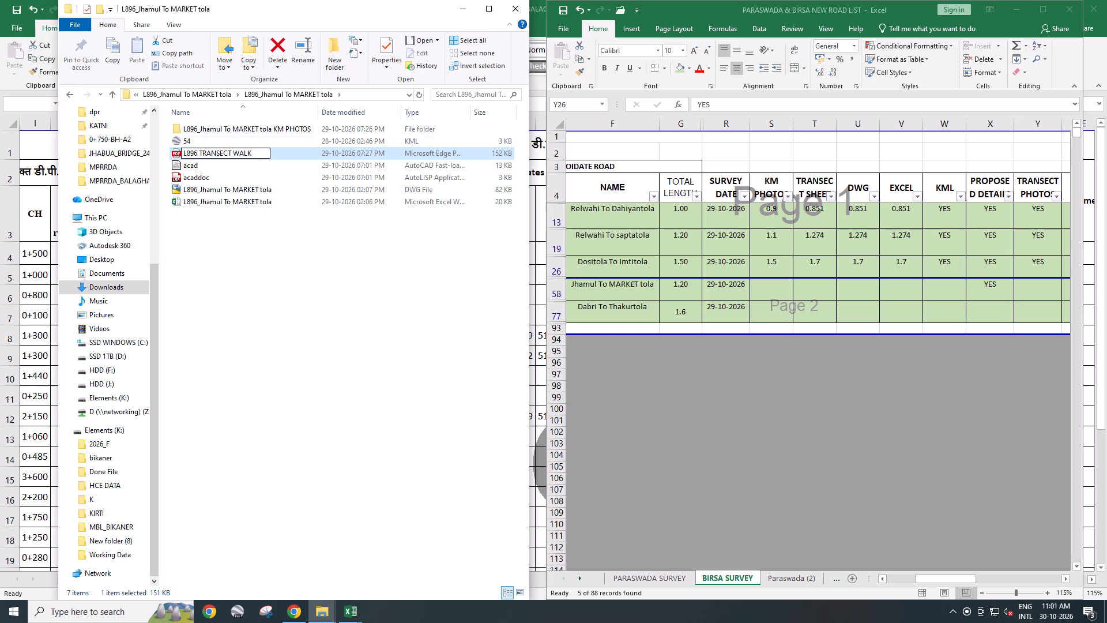
Rename the KML file 54 in the L896 subfolder after its road number.
{"action": "left_click", "coordinate": [194, 139]}
{"action": "key", "text": "F2"}
{"action": "key", "text": "l"}
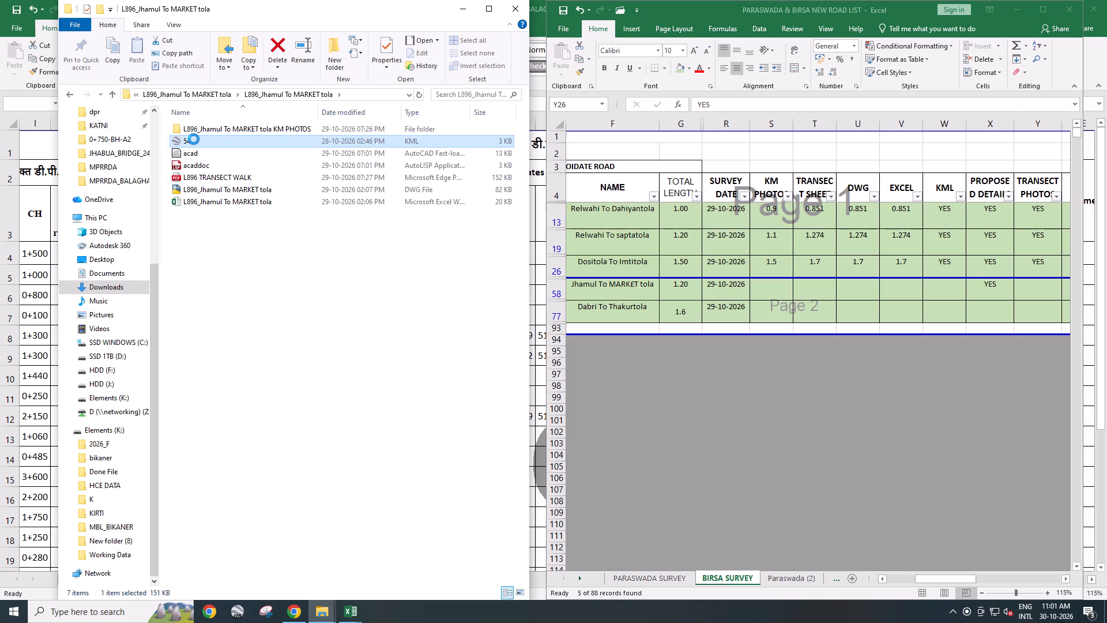
{"action": "key", "text": "8"}
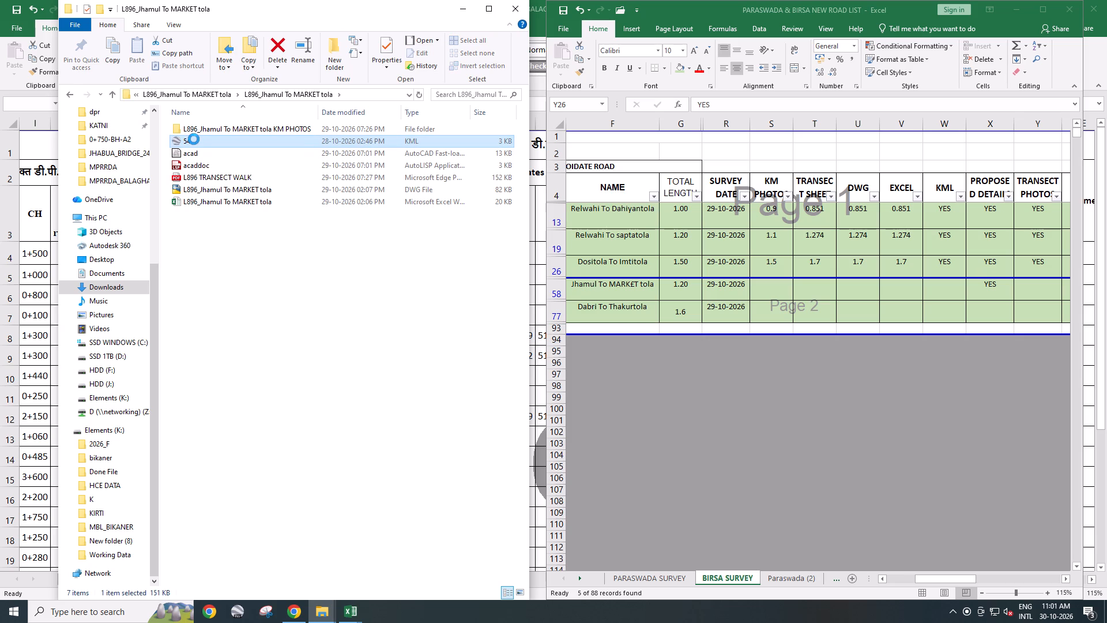
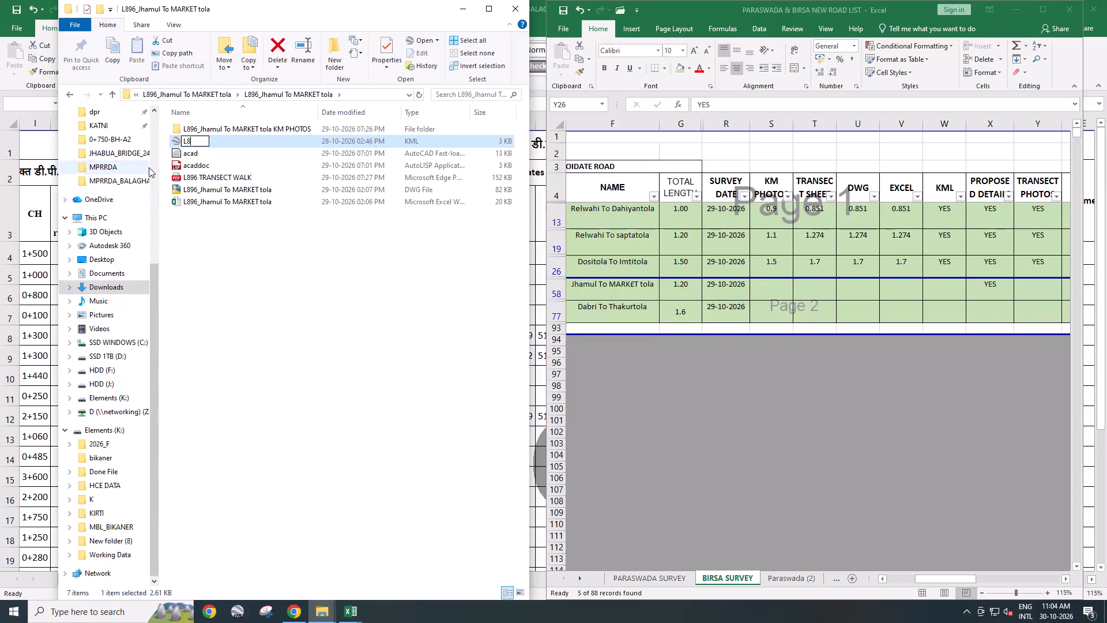
Complete the KML file's new name as L896 in the L896_Jhamul To MARKET tola subfolder.
{"action": "type", "text": "96"}
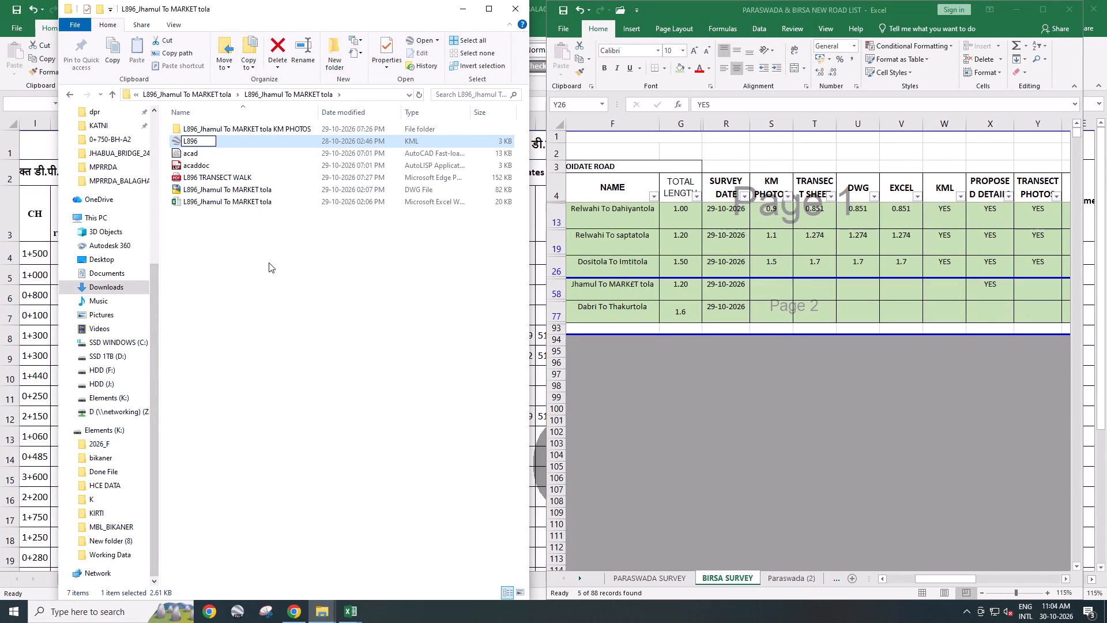
{"action": "left_click", "coordinate": [273, 262]}
Delete the acad and acaddoc AutoCAD support files from the L896_Jhamul To MARKET tola subfolder.
{"action": "left_click", "coordinate": [202, 142]}
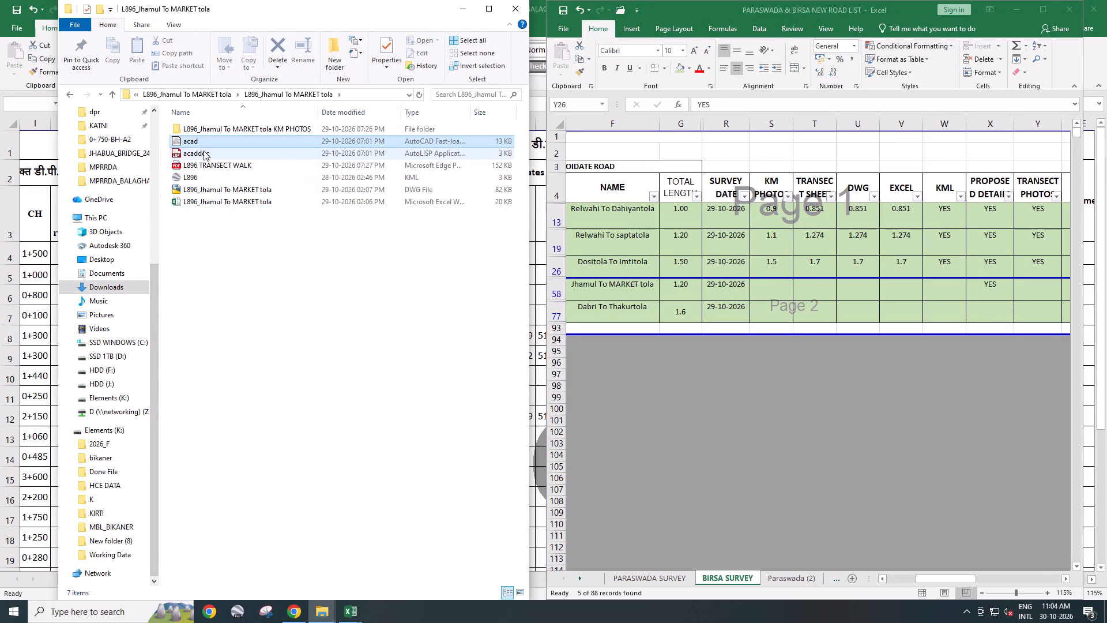
{"action": "left_click", "coordinate": [204, 151], "text": "ctrl"}
{"action": "key", "text": "Delete"}
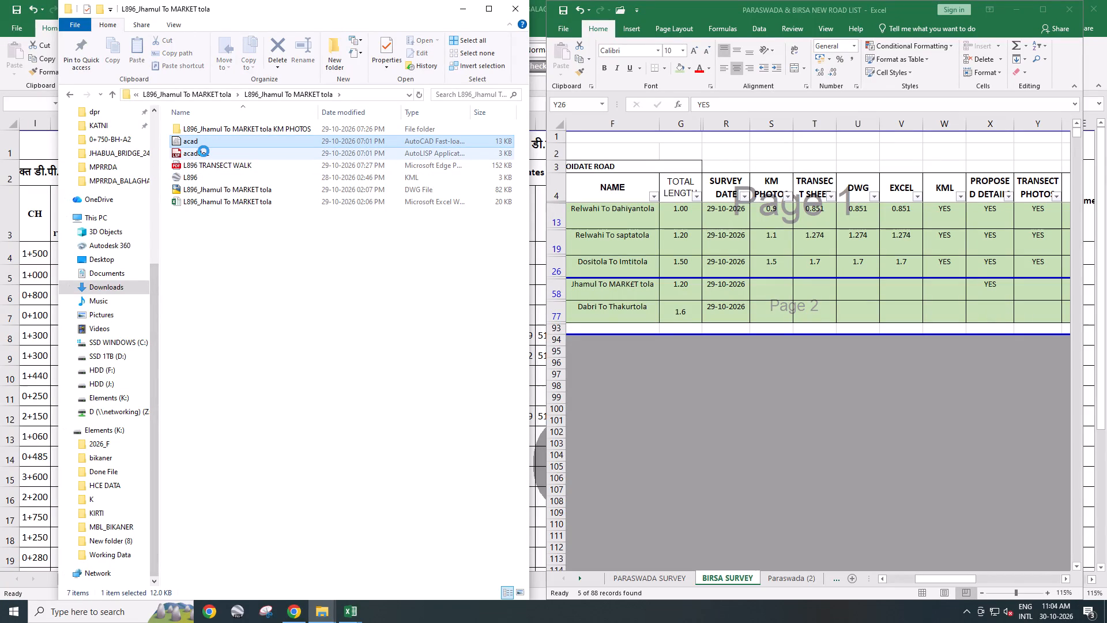